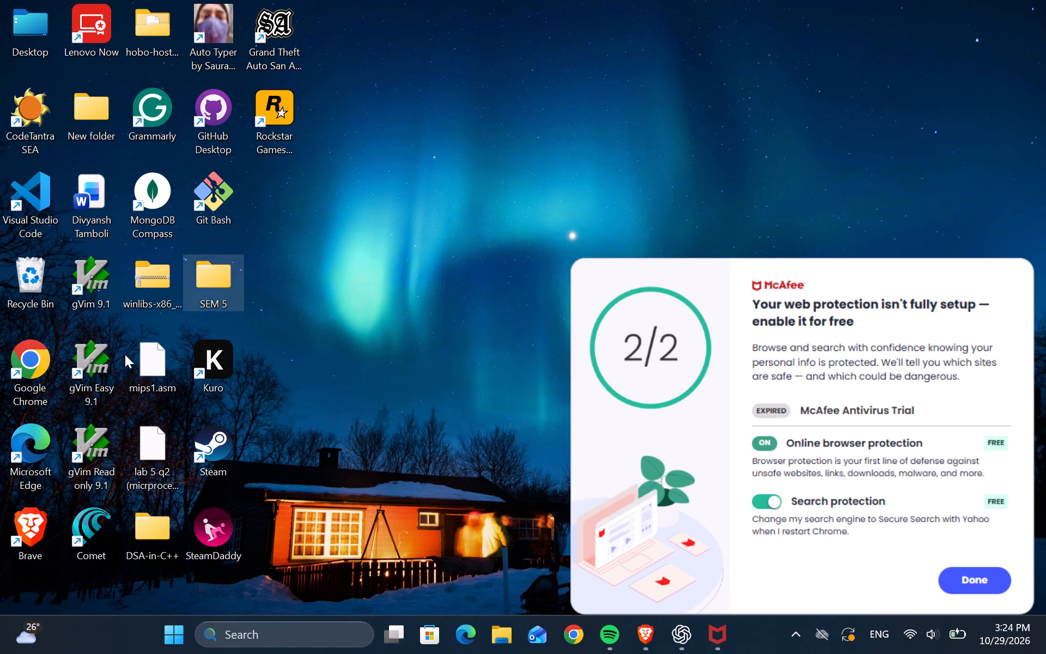
Open File Explorer and check the cloud lab sem 5, Automata and competitive programming folders, ending in the Screenshots folder.
click(493, 643)
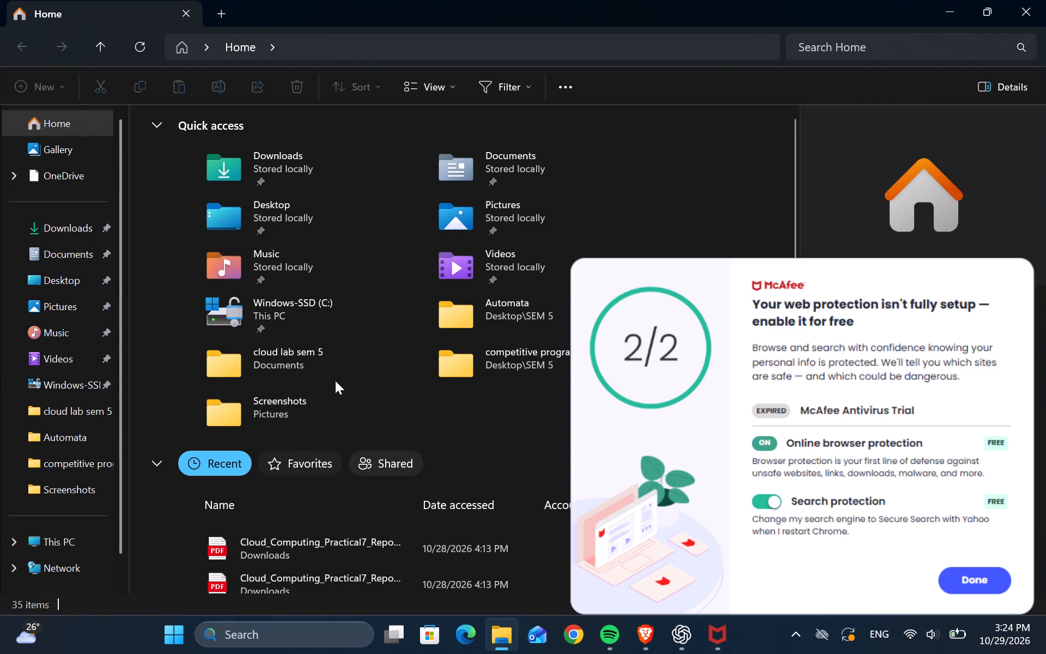
click(76, 399)
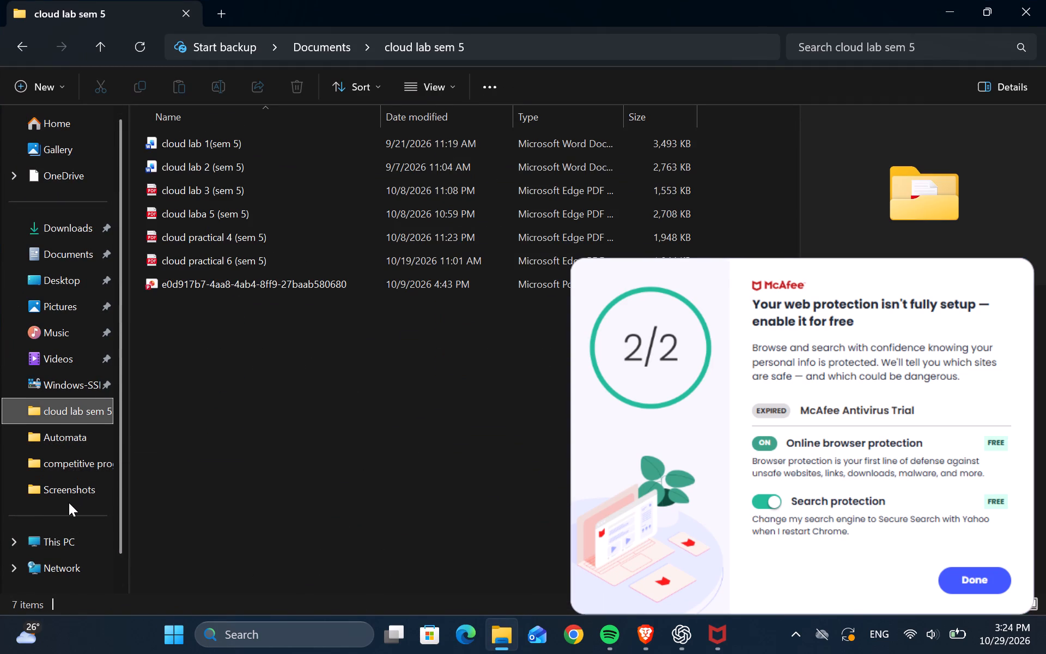
scroll(69, 502, down, 1)
scroll(74, 364, down, 3)
scroll(74, 364, up, 3)
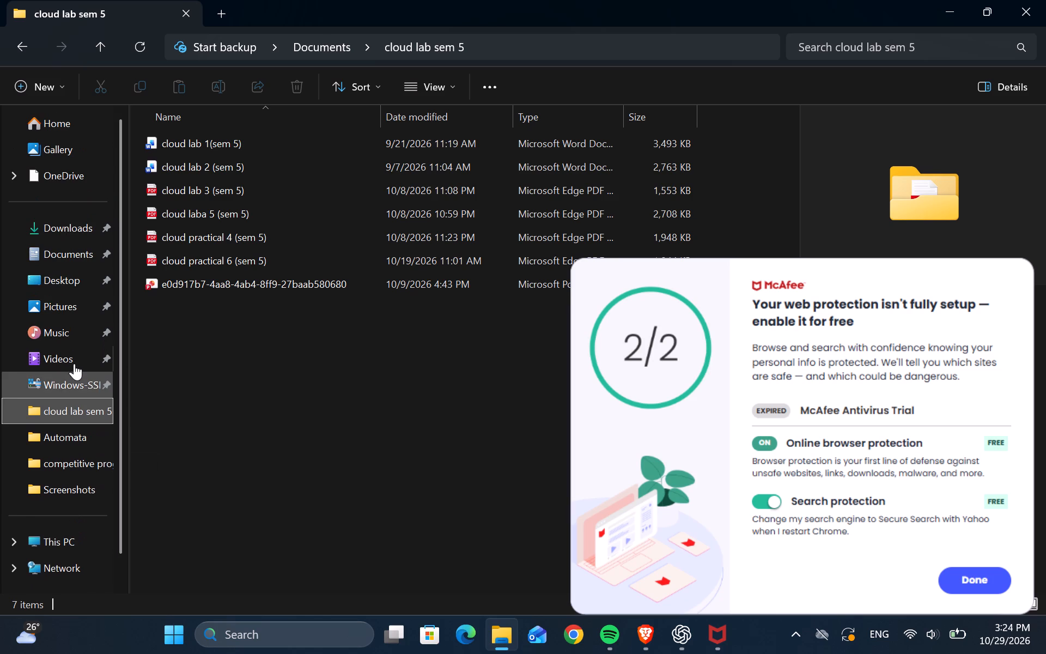
scroll(74, 364, up, 1)
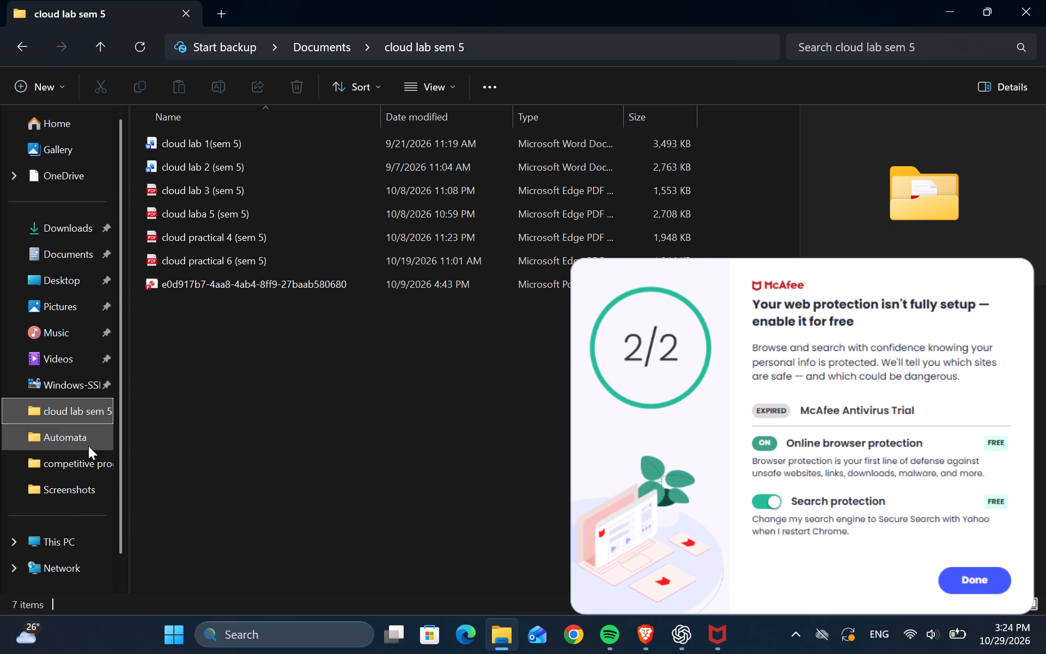
click(88, 446)
click(81, 474)
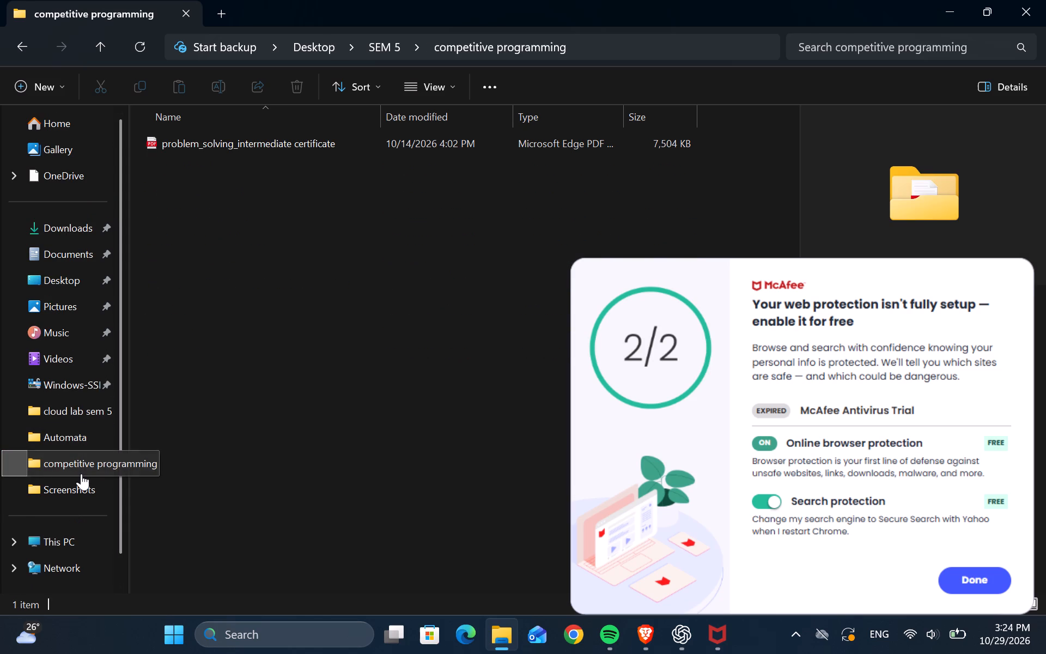
click(80, 482)
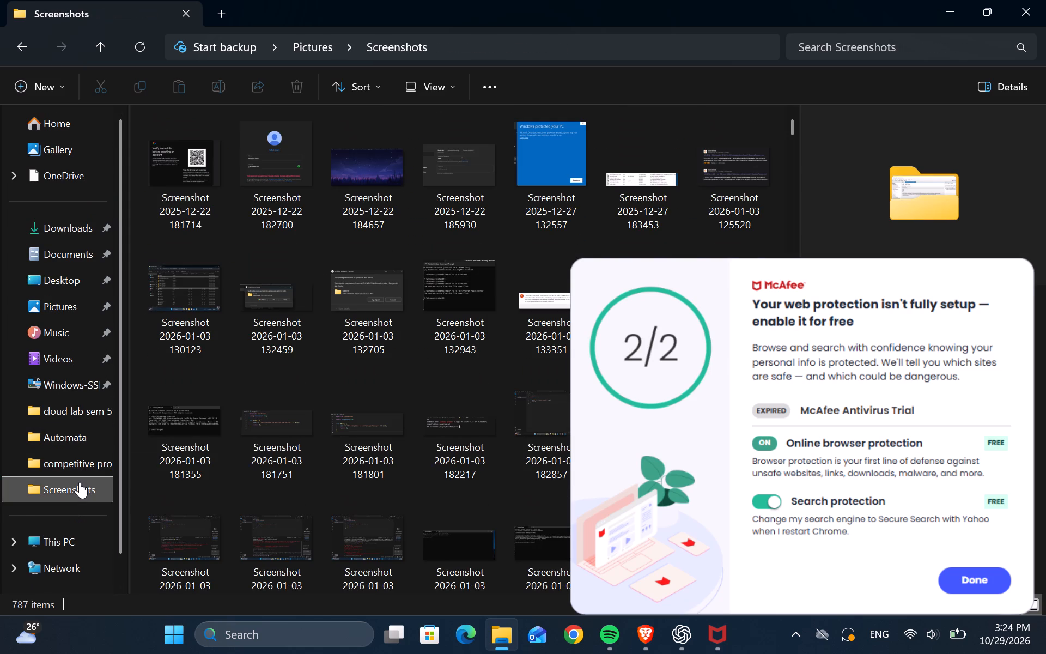
click(85, 459)
click(83, 487)
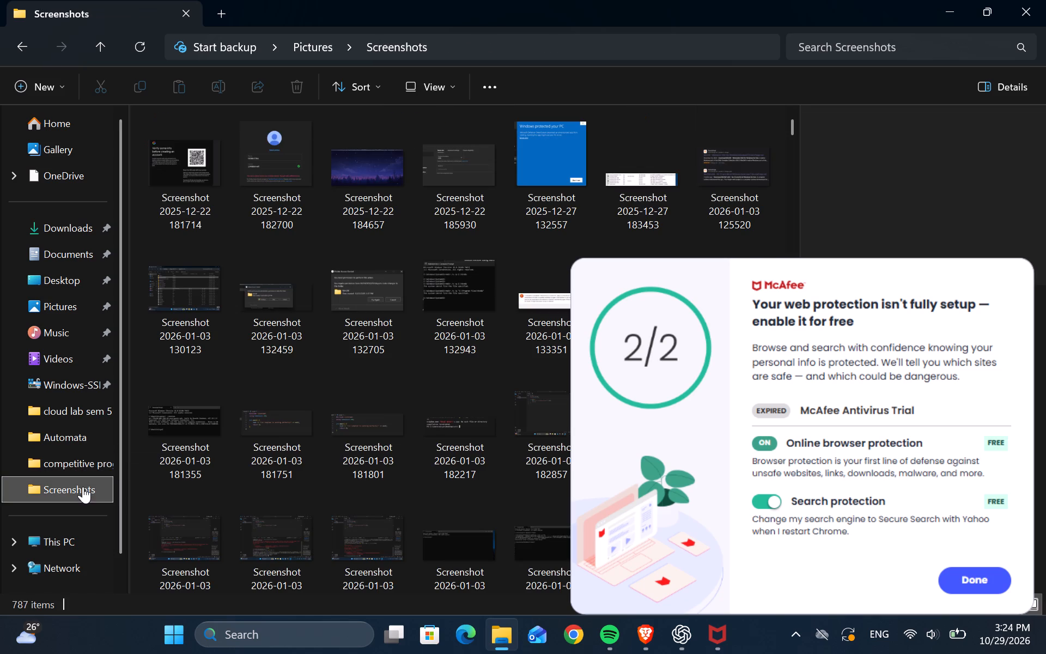
Finish the McAfee web protection setup prompt with the offered protection options.
click(967, 578)
Look through the image thumbnails in the Screenshots folder, from the December 2025 captures through the September 2026 ones.
scroll(587, 506, down, 6)
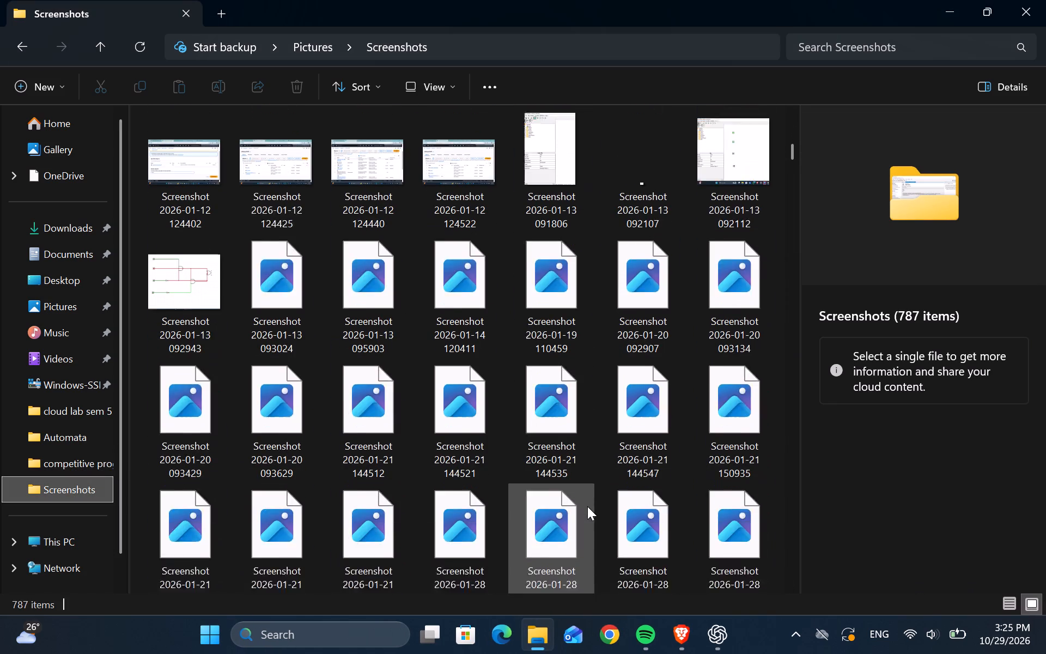
scroll(587, 506, down, 2)
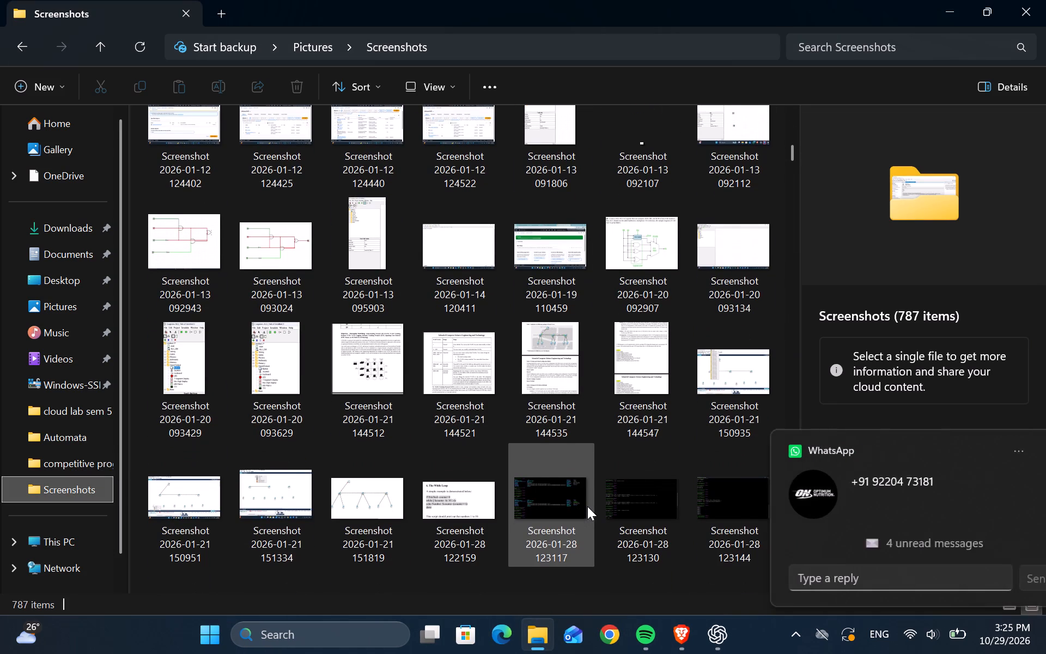
scroll(587, 506, down, 3)
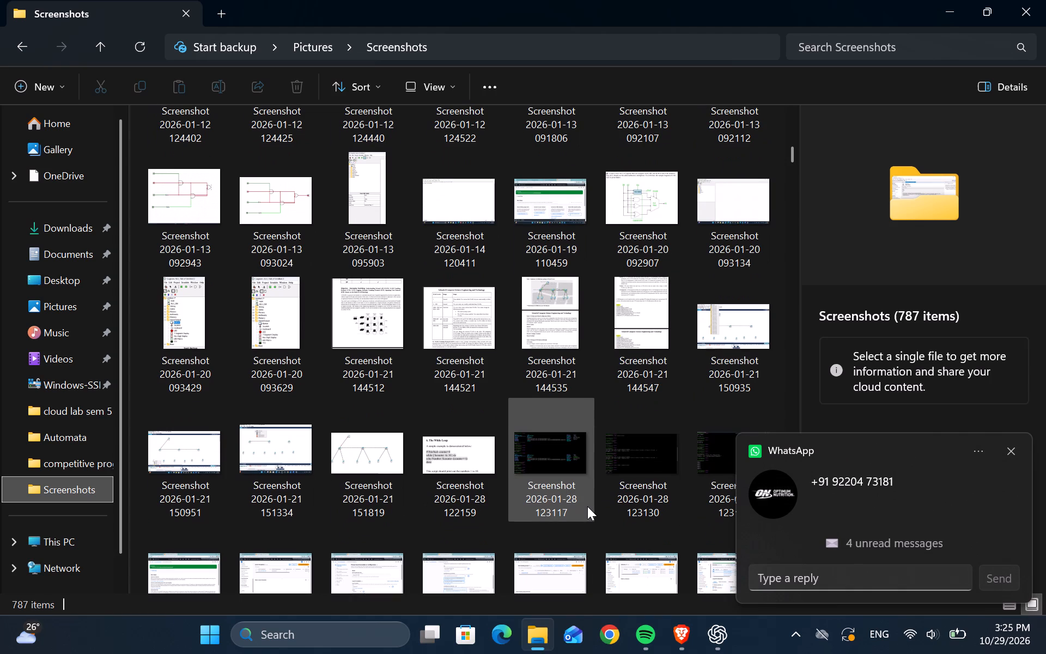
scroll(549, 448, up, 8)
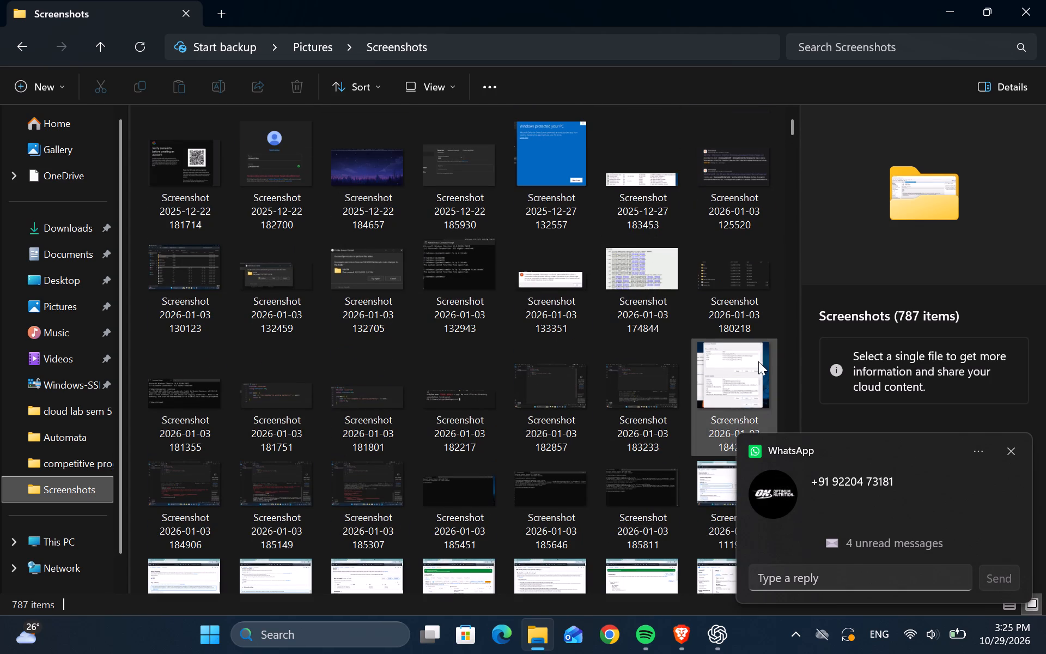
scroll(324, 502, down, 1)
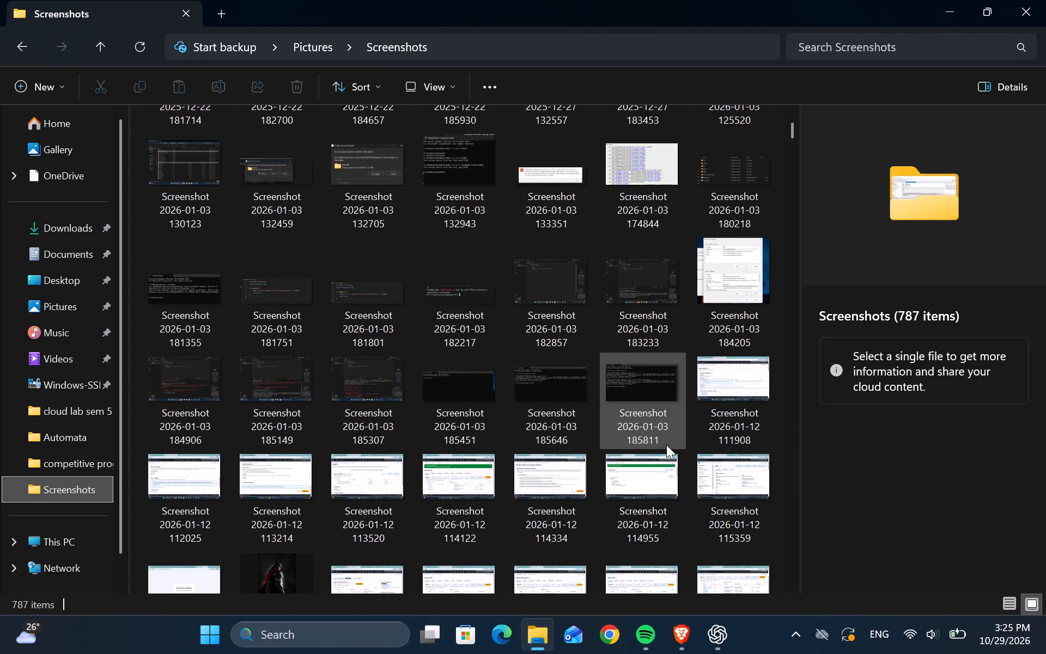
scroll(666, 445, down, 3)
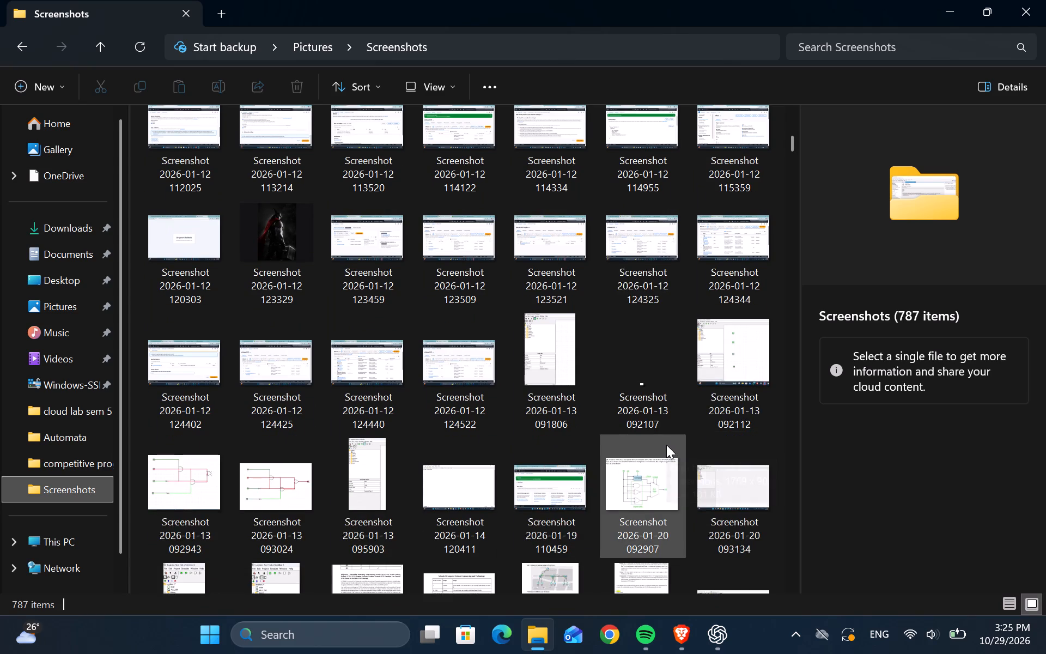
scroll(666, 445, down, 3)
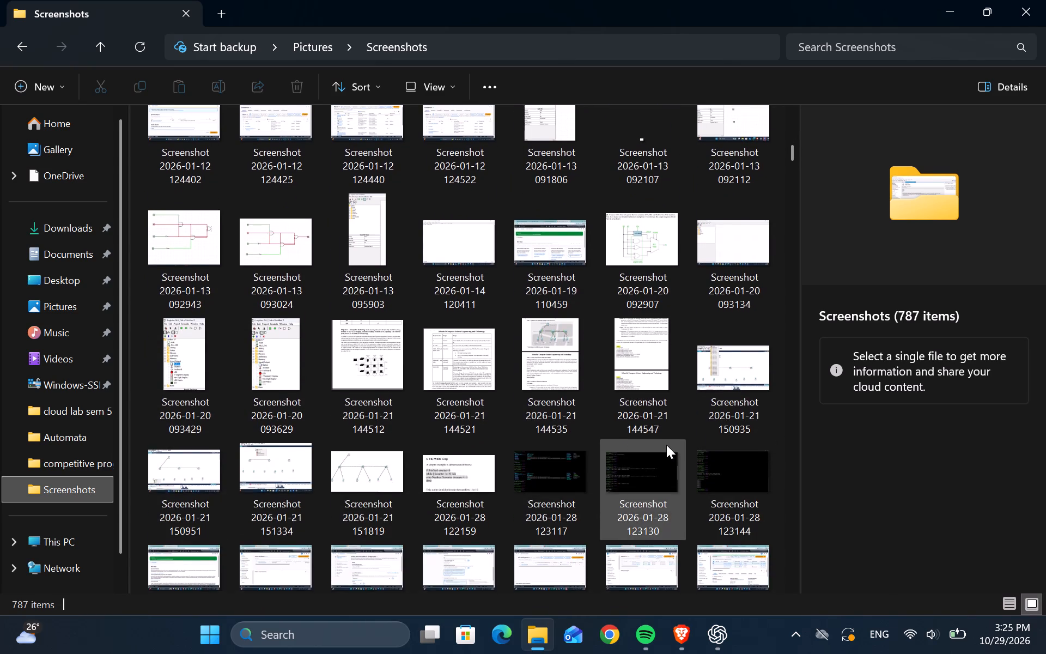
scroll(666, 445, down, 2)
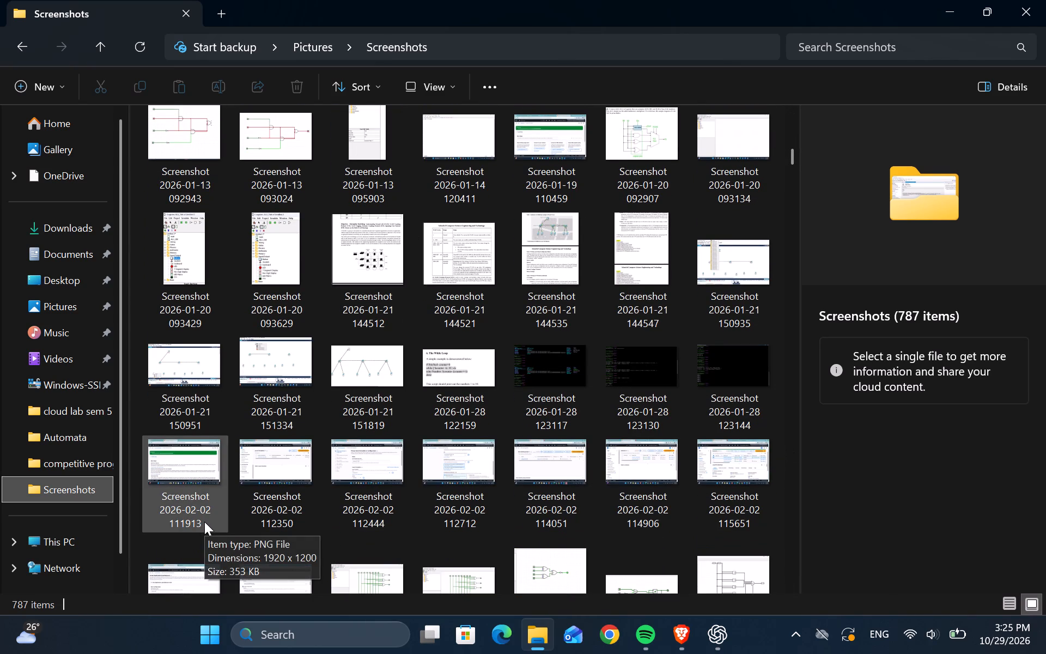
scroll(204, 522, up, 1)
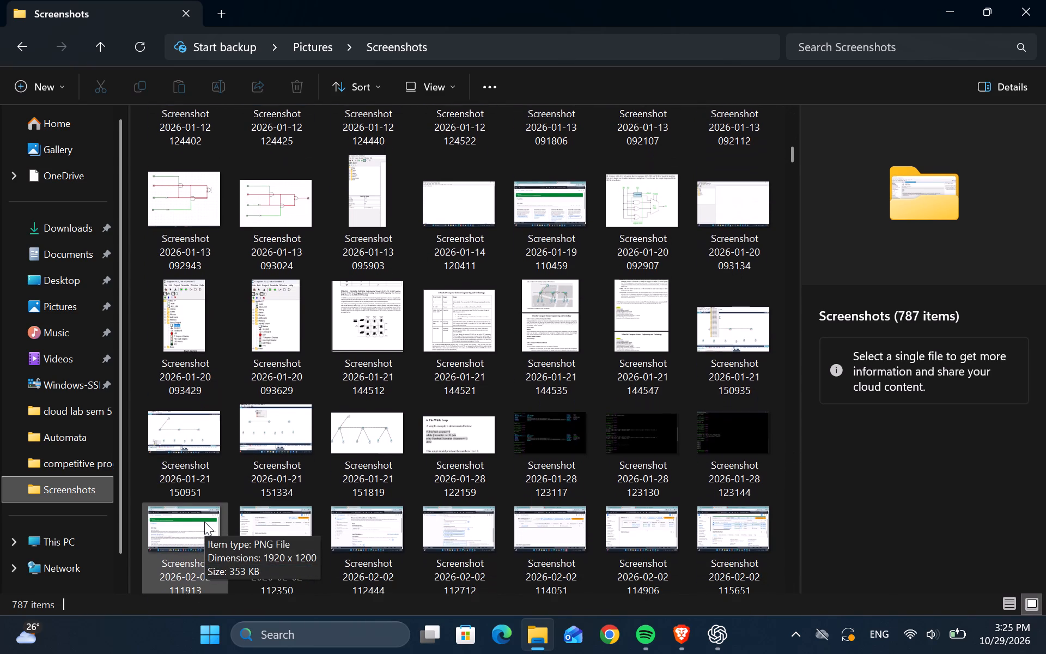
scroll(204, 522, down, 3)
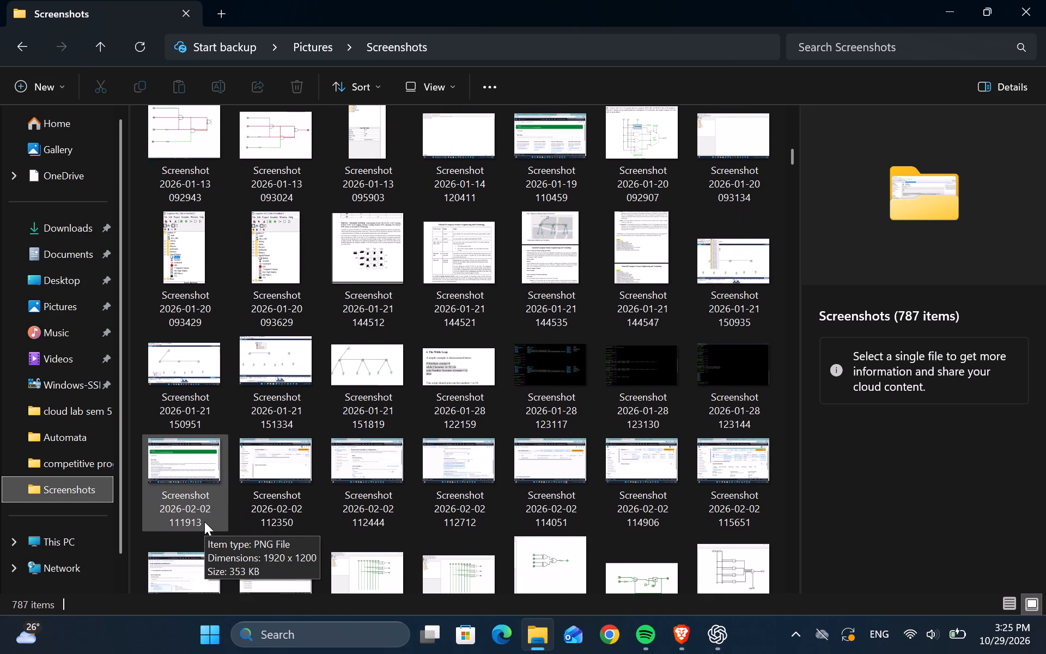
scroll(204, 522, down, 3)
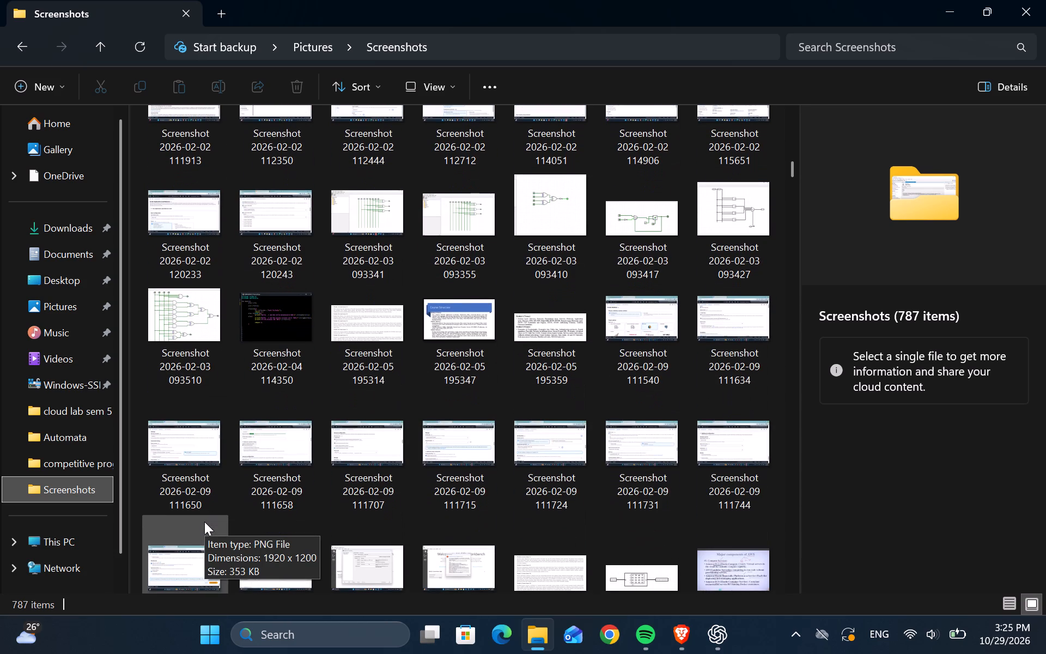
scroll(204, 522, down, 2)
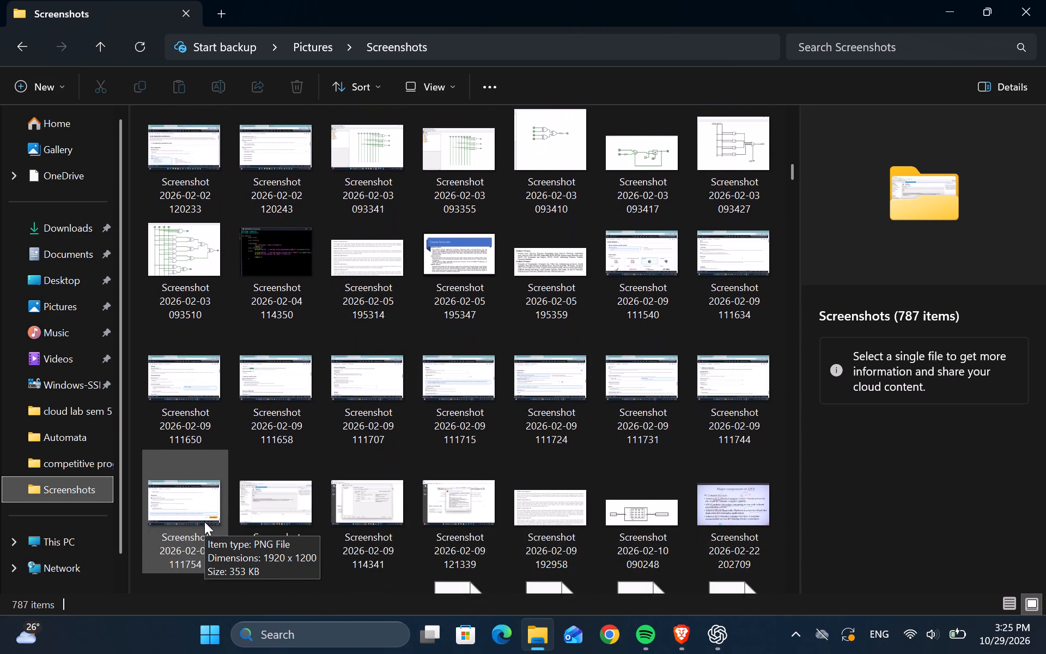
scroll(204, 522, down, 5)
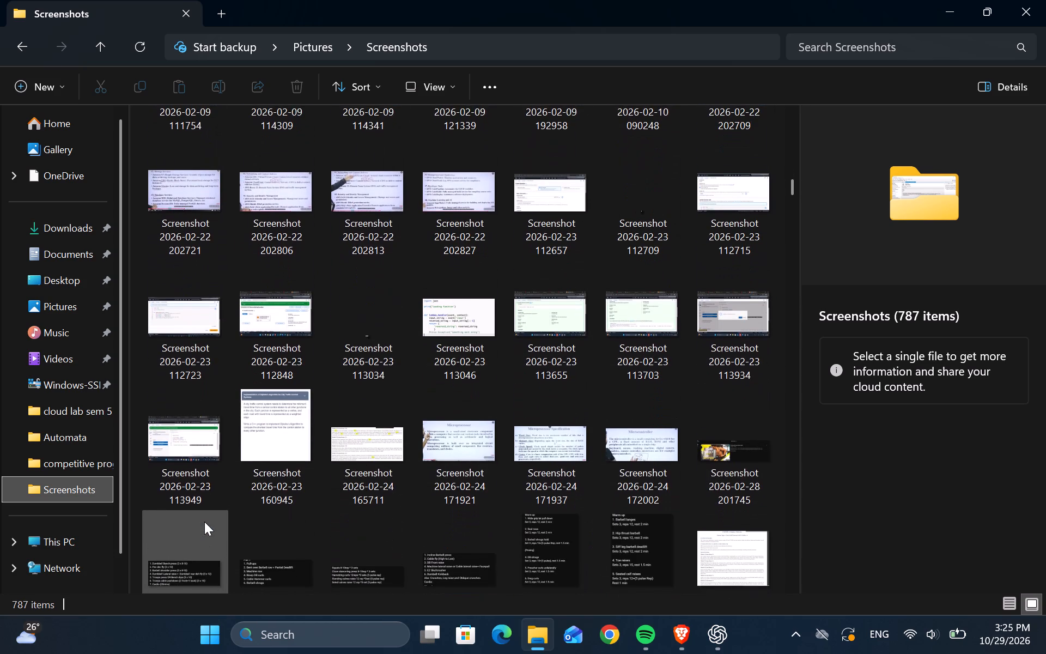
scroll(204, 522, down, 6)
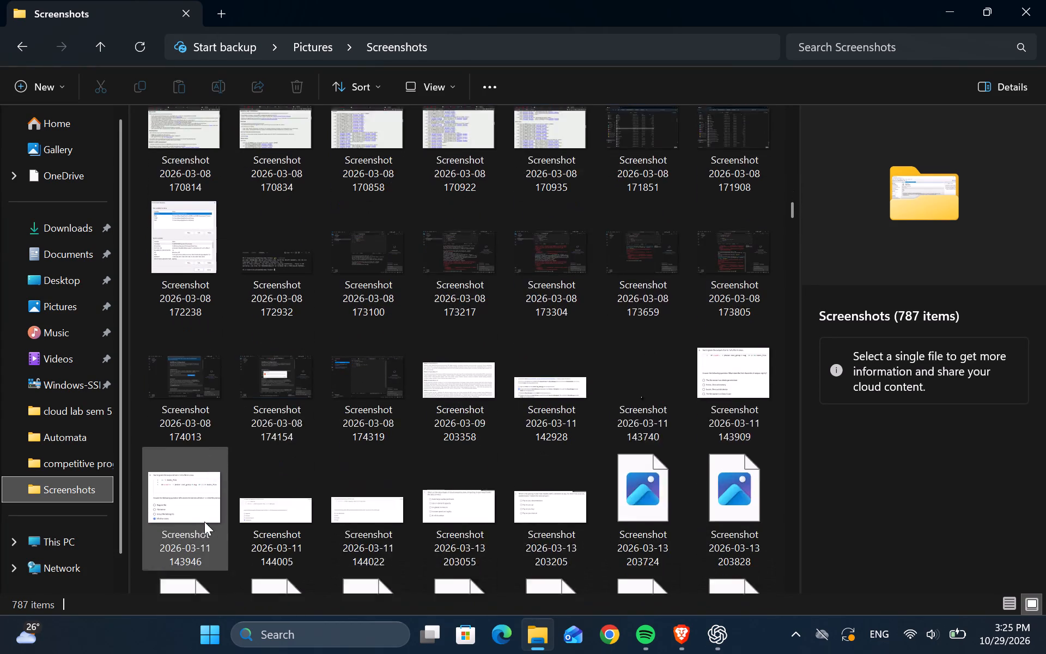
scroll(204, 522, down, 9)
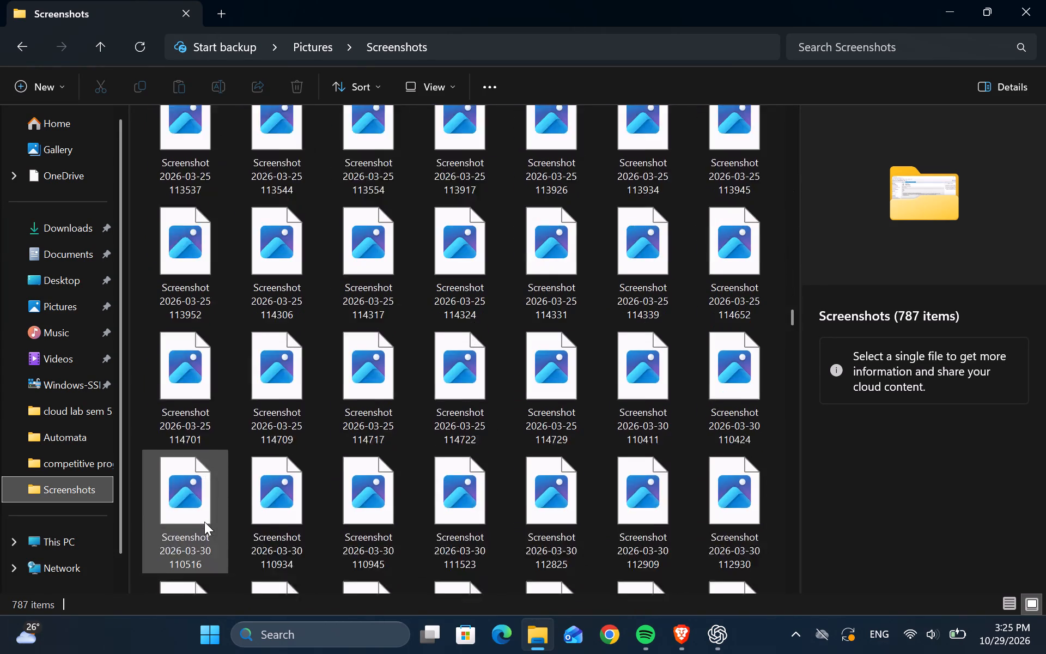
scroll(204, 522, down, 3)
scroll(204, 522, up, 20)
scroll(204, 522, up, 11)
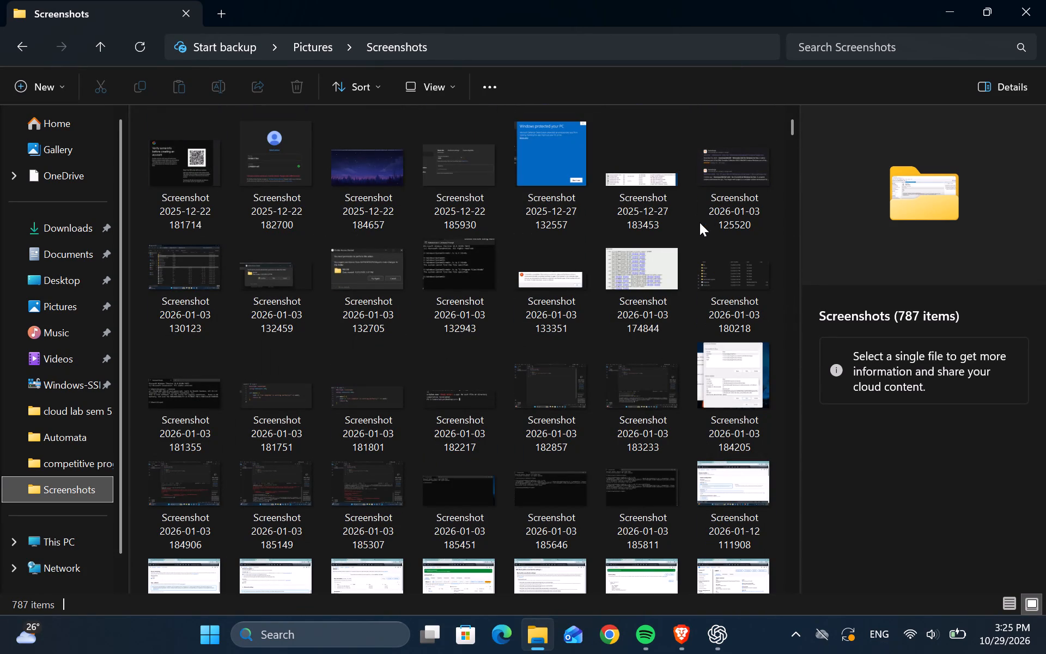
scroll(613, 308, down, 1)
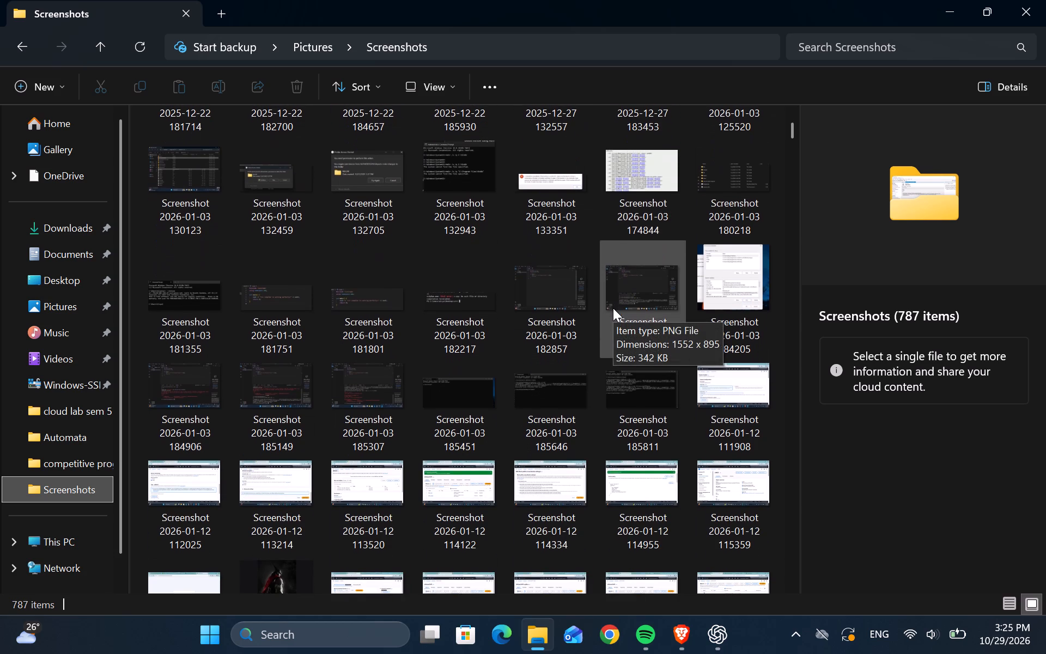
scroll(613, 308, down, 3)
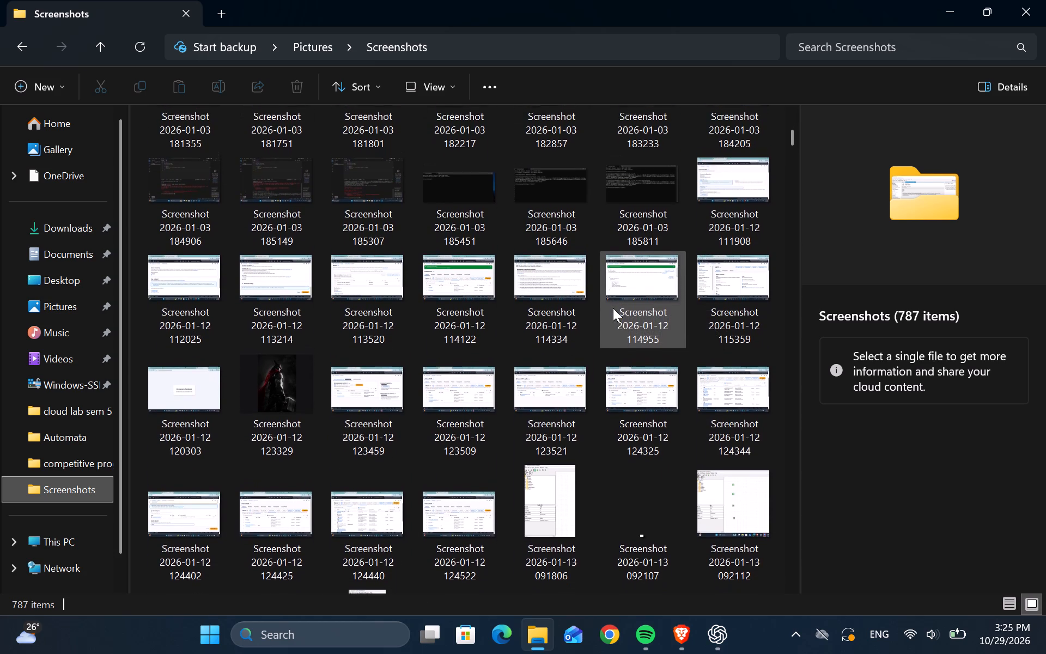
scroll(613, 308, down, 1)
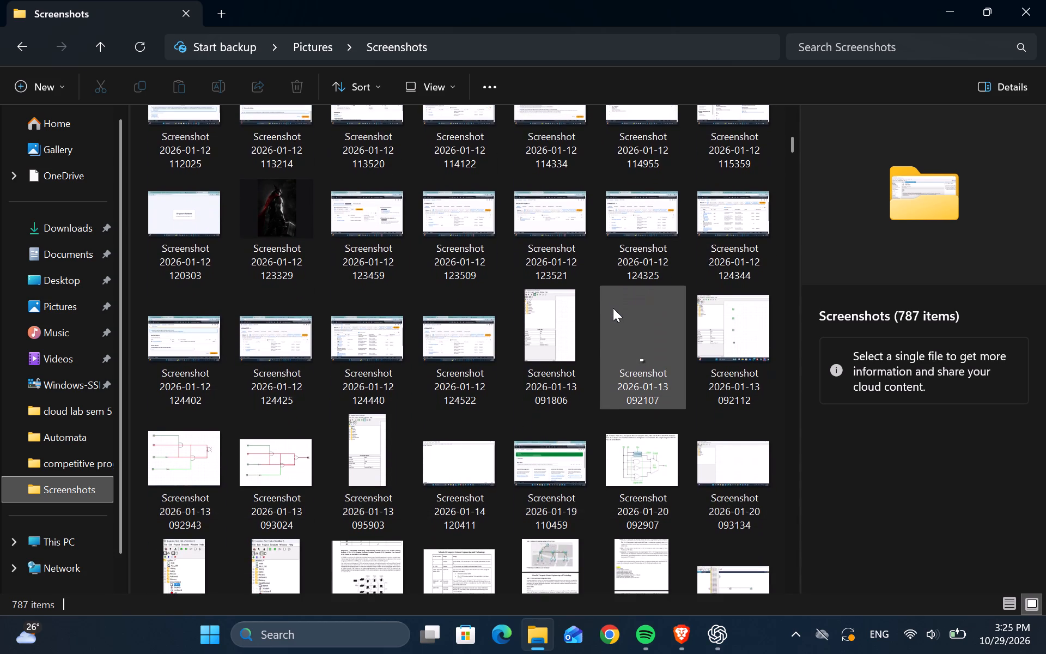
scroll(613, 308, down, 2)
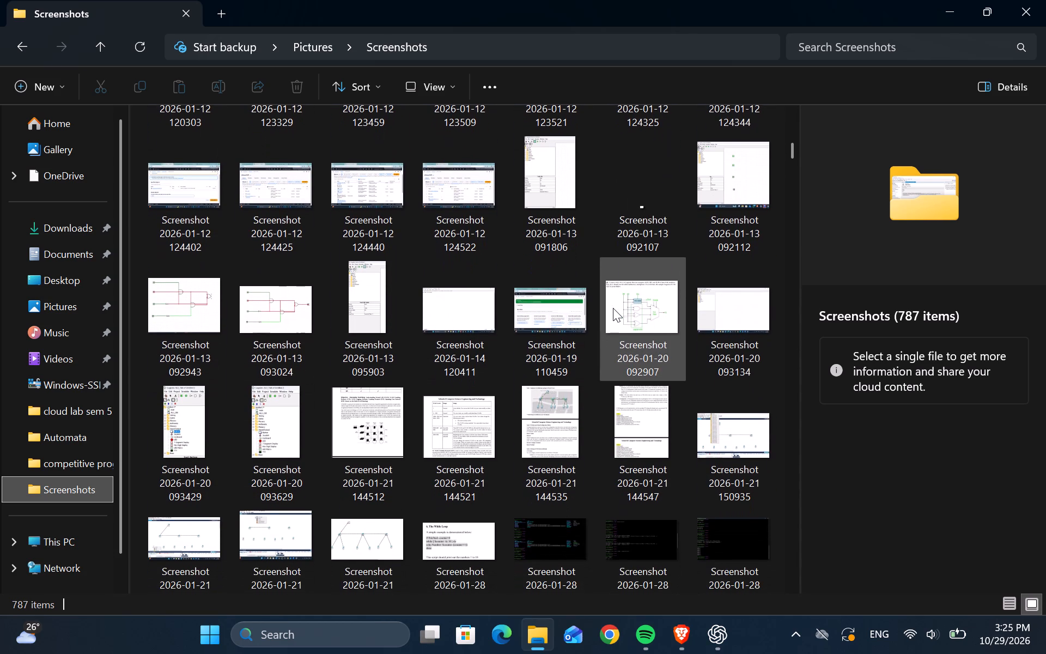
scroll(613, 308, down, 1)
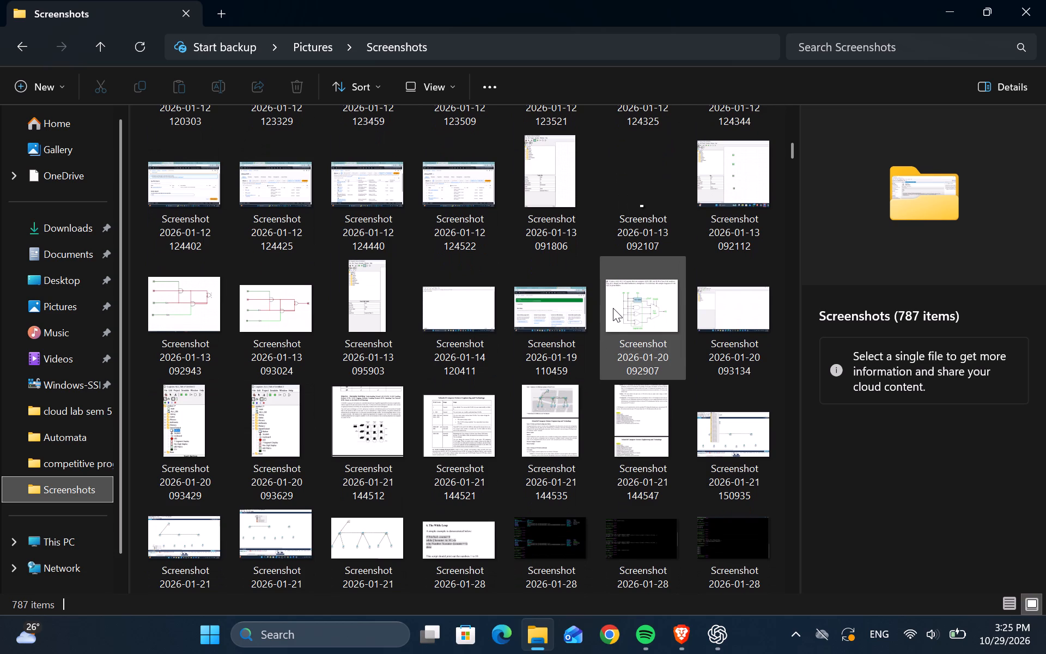
scroll(613, 308, down, 5)
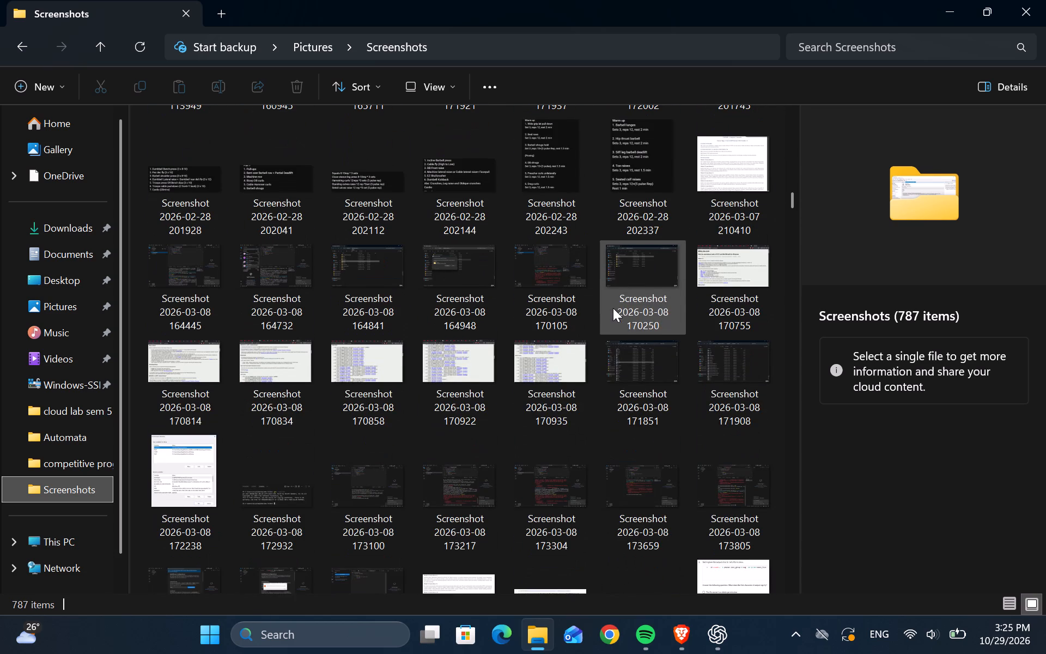
scroll(613, 308, up, 6)
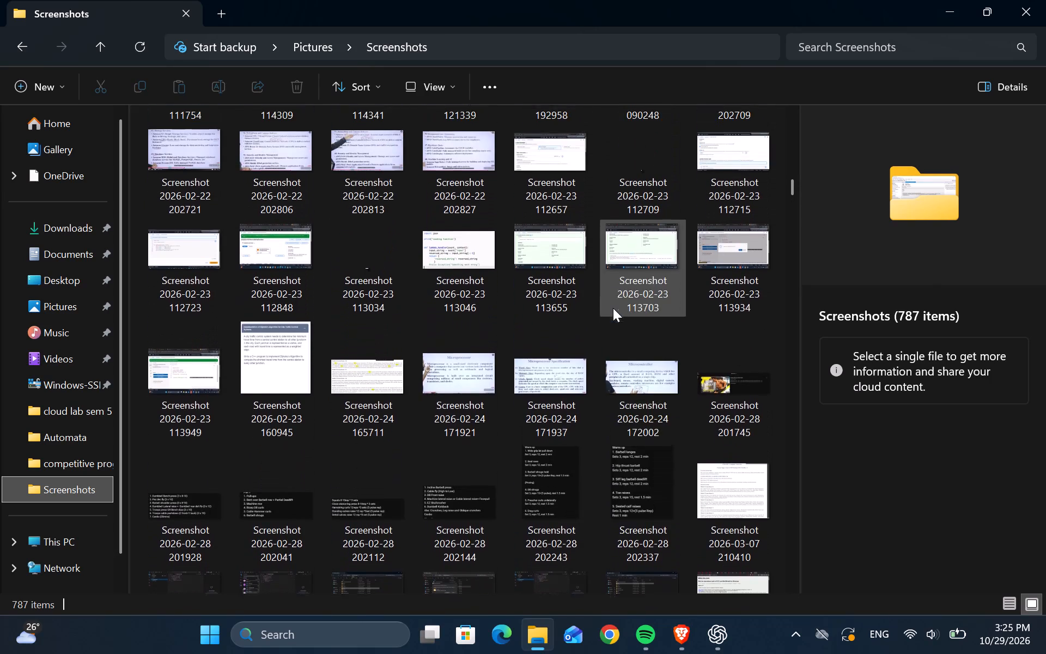
scroll(613, 308, up, 5)
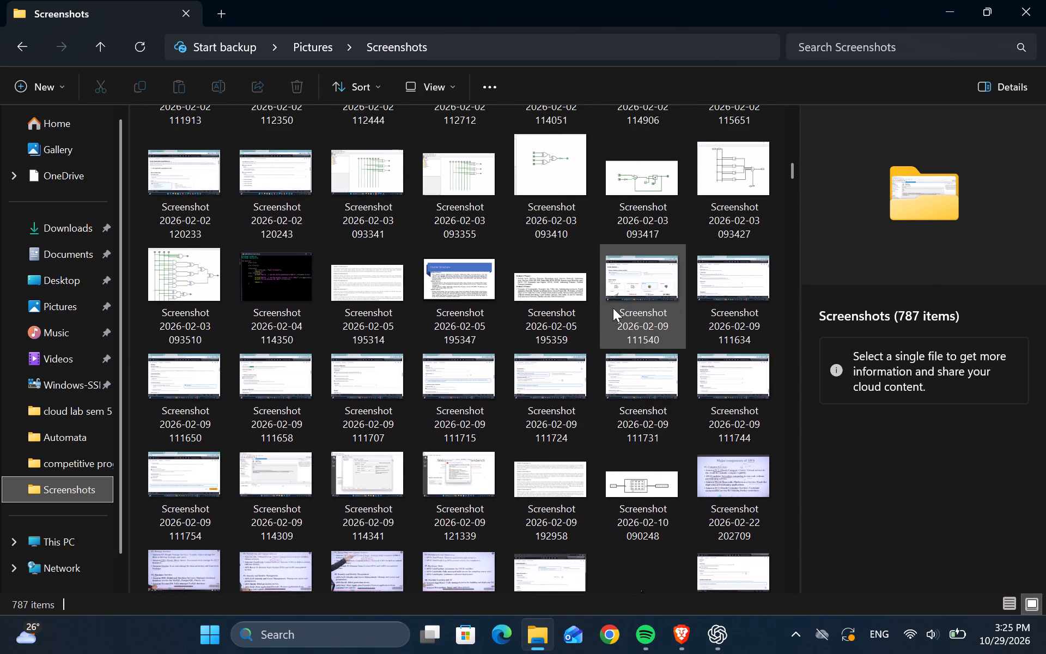
scroll(613, 308, up, 5)
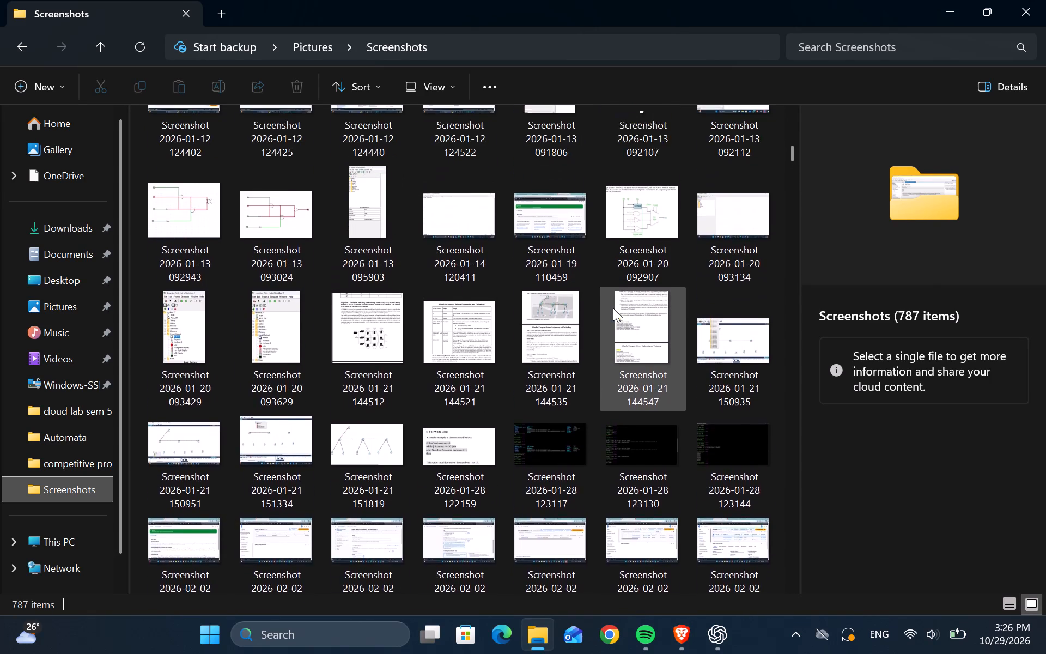
scroll(613, 308, up, 5)
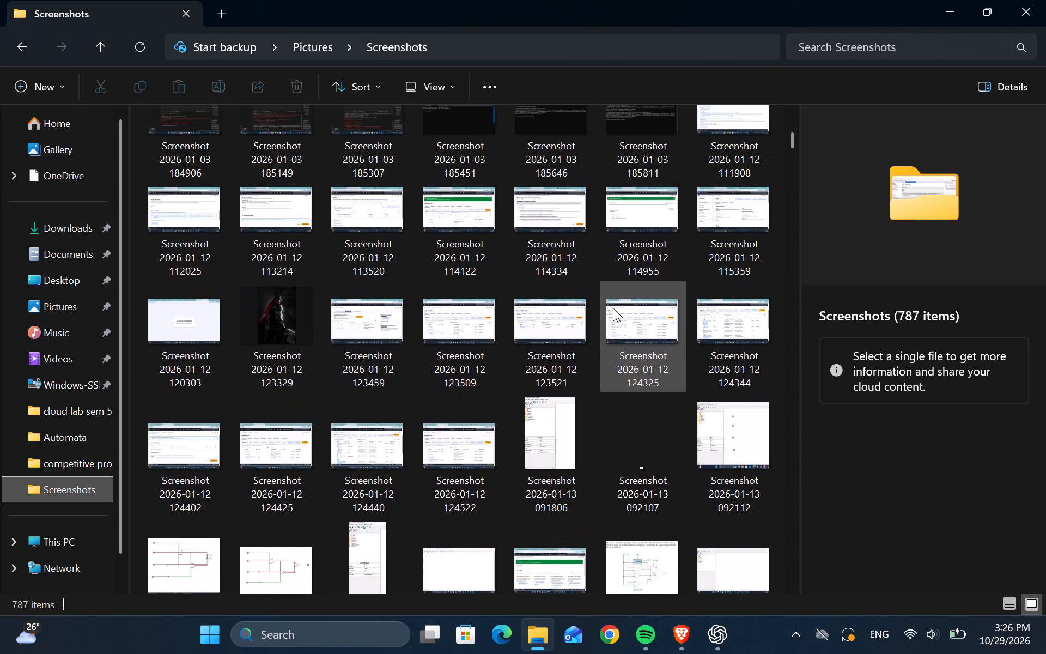
scroll(613, 308, up, 6)
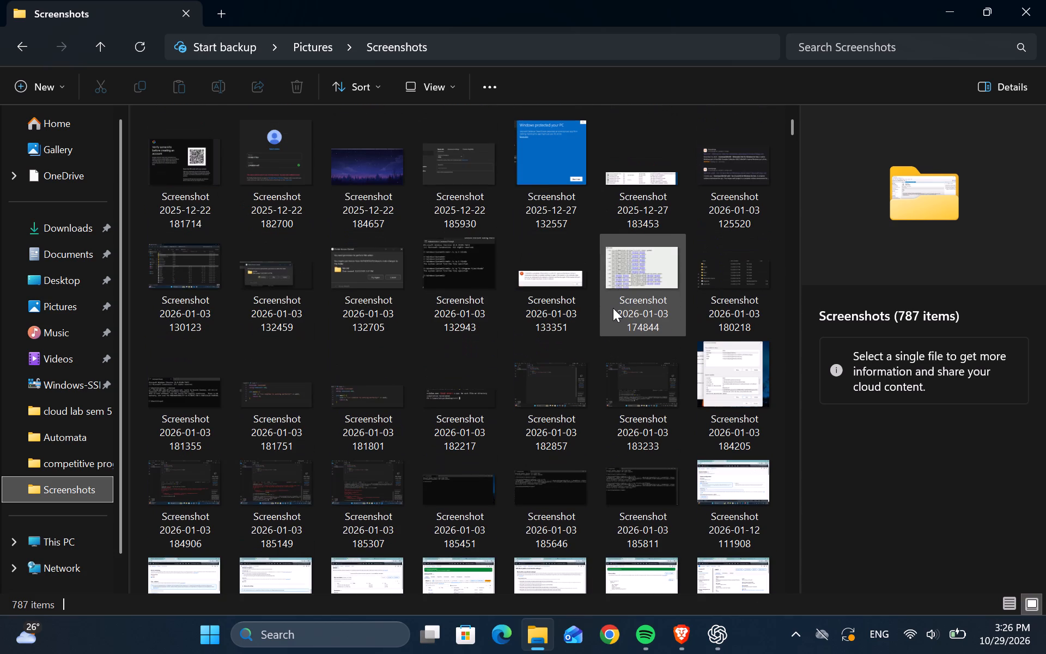
scroll(613, 308, up, 4)
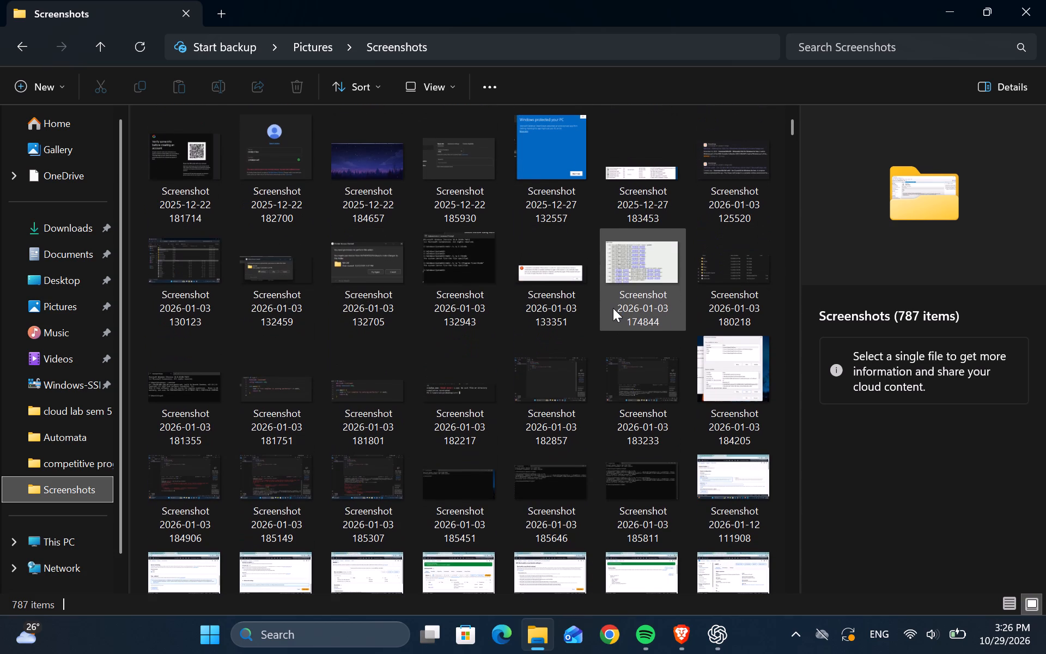
scroll(613, 308, down, 6)
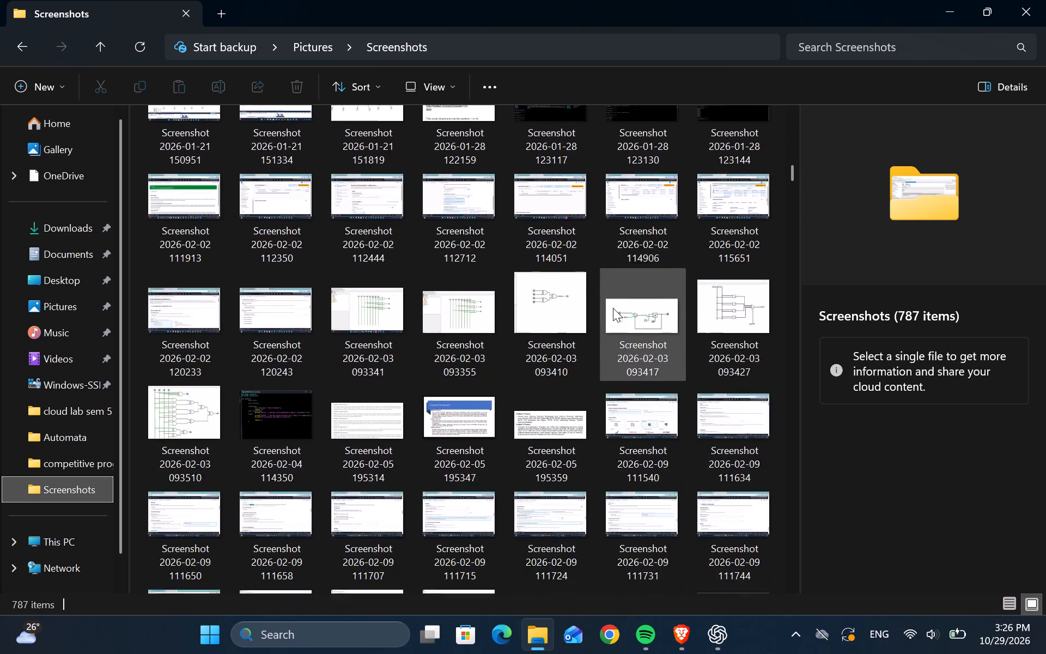
scroll(613, 308, down, 6)
scroll(613, 308, up, 17)
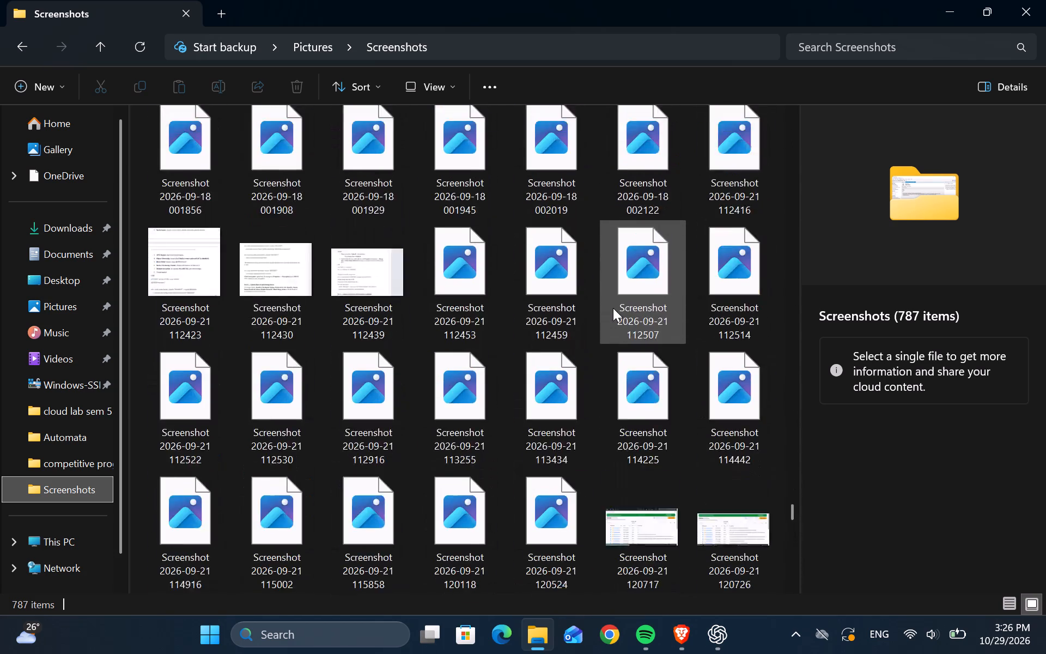
scroll(613, 308, up, 13)
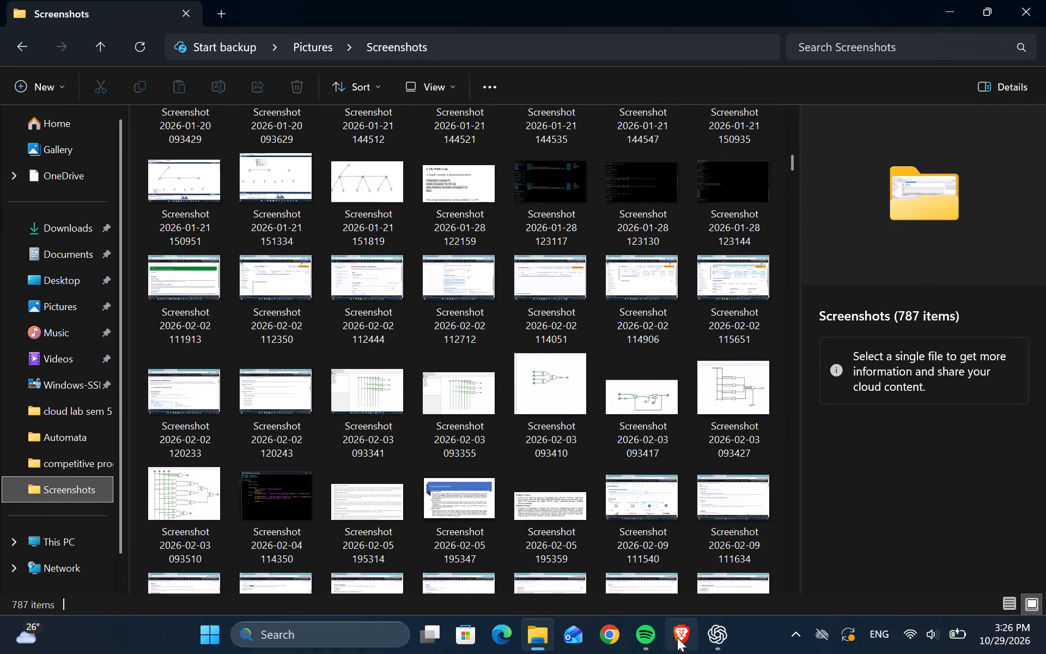
Switch to the Brave browser and search the web for "i love pdf" in a new tab.
click(672, 584)
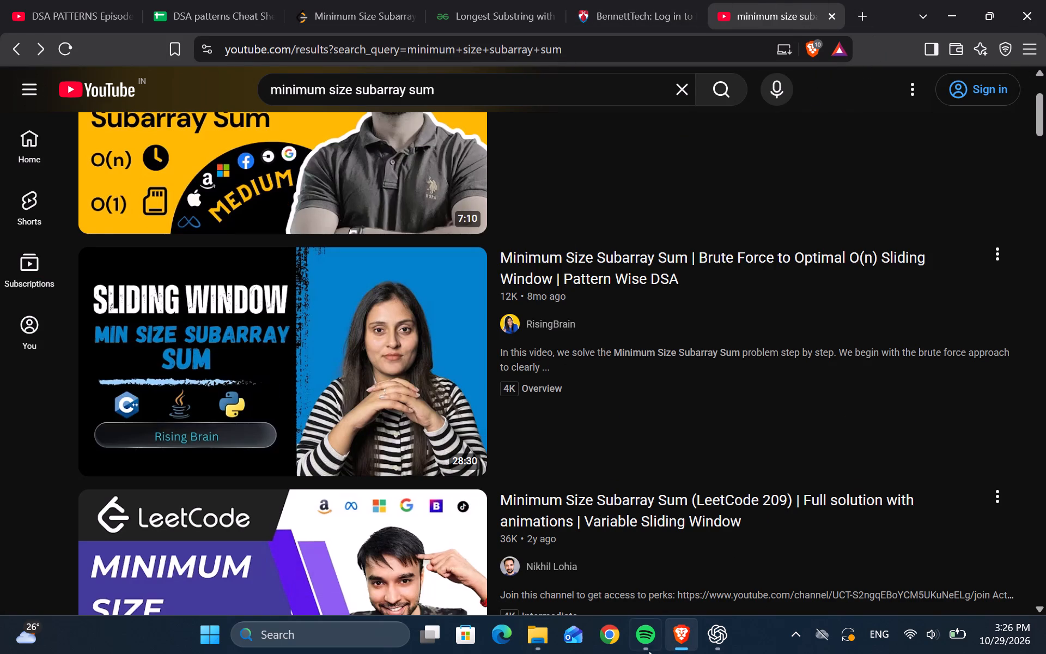
click(867, 11)
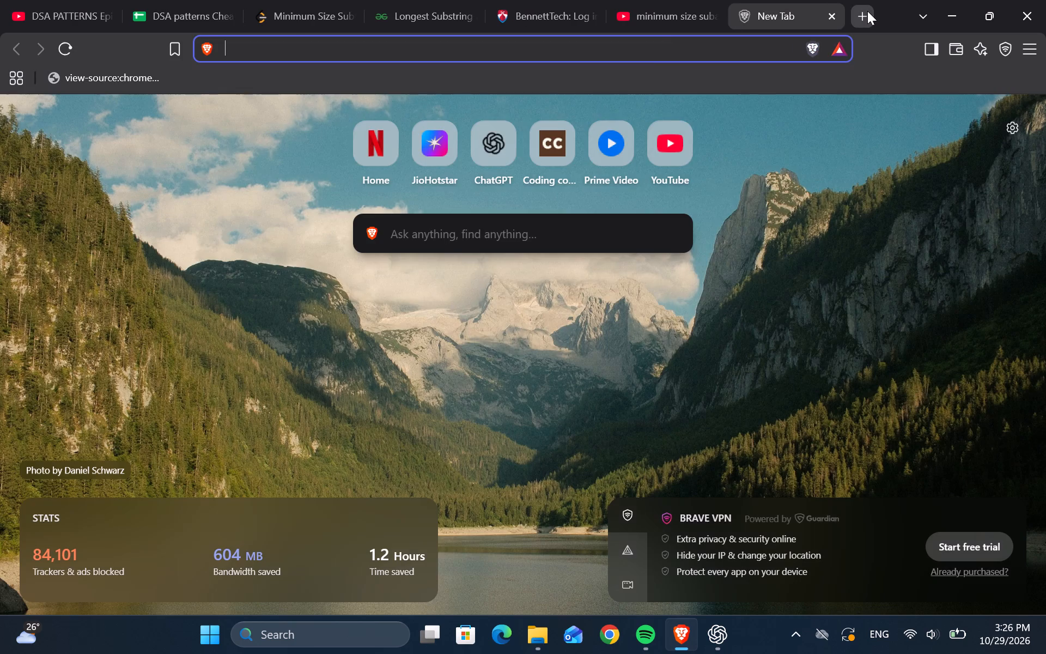
text(i love pdf)
key(space)
key(Return)
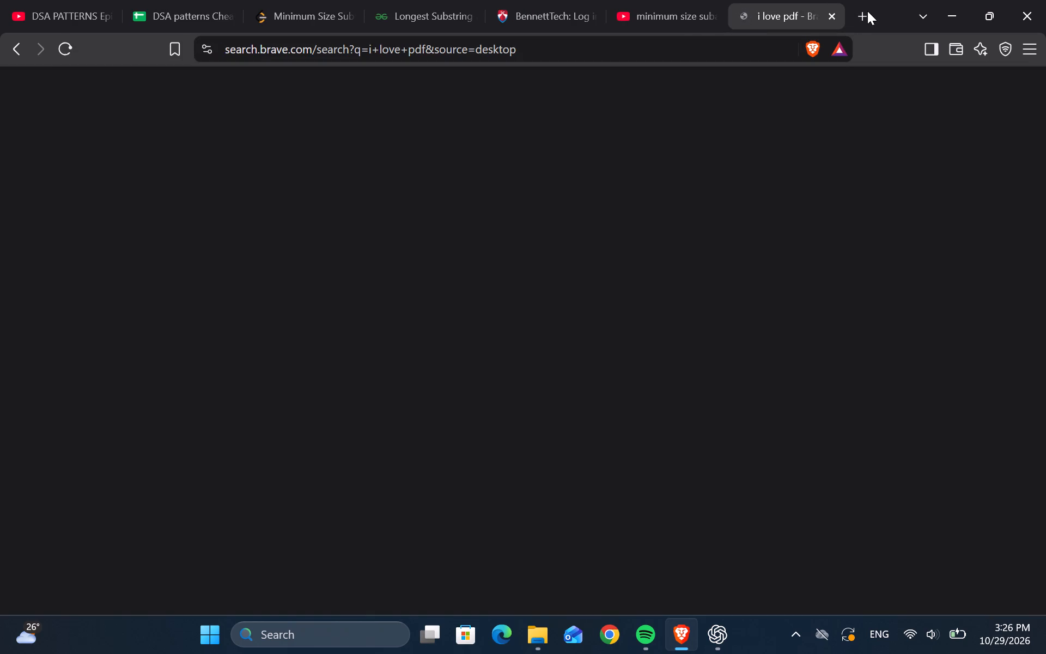
Open the iLovePDF site from the results, look over its list of PDF tools, and return to the search results.
click(229, 233)
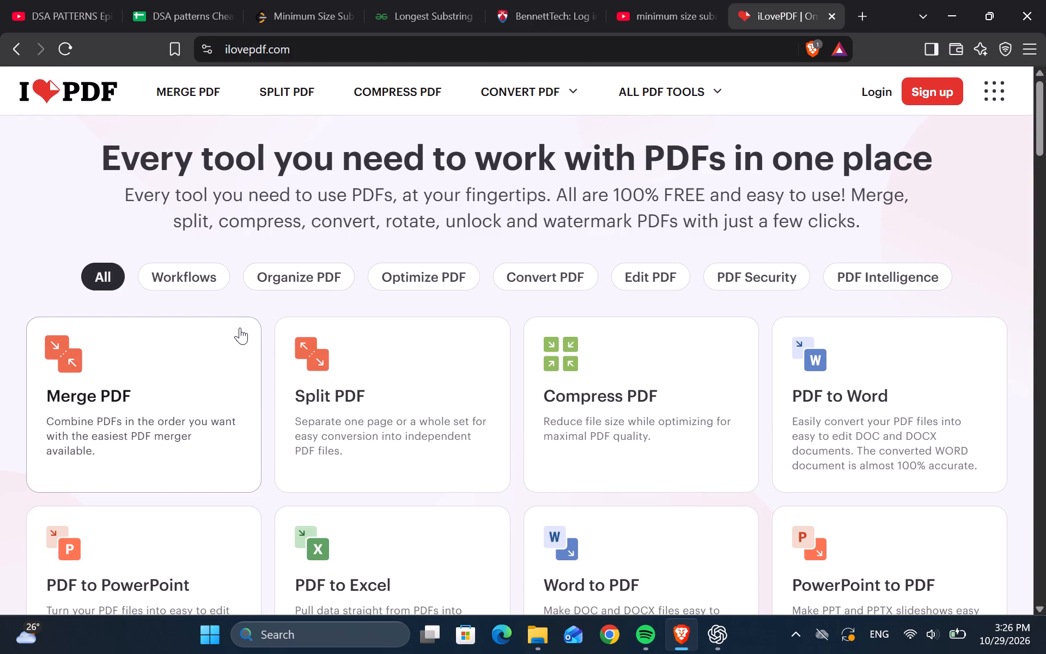
scroll(240, 328, down, 1)
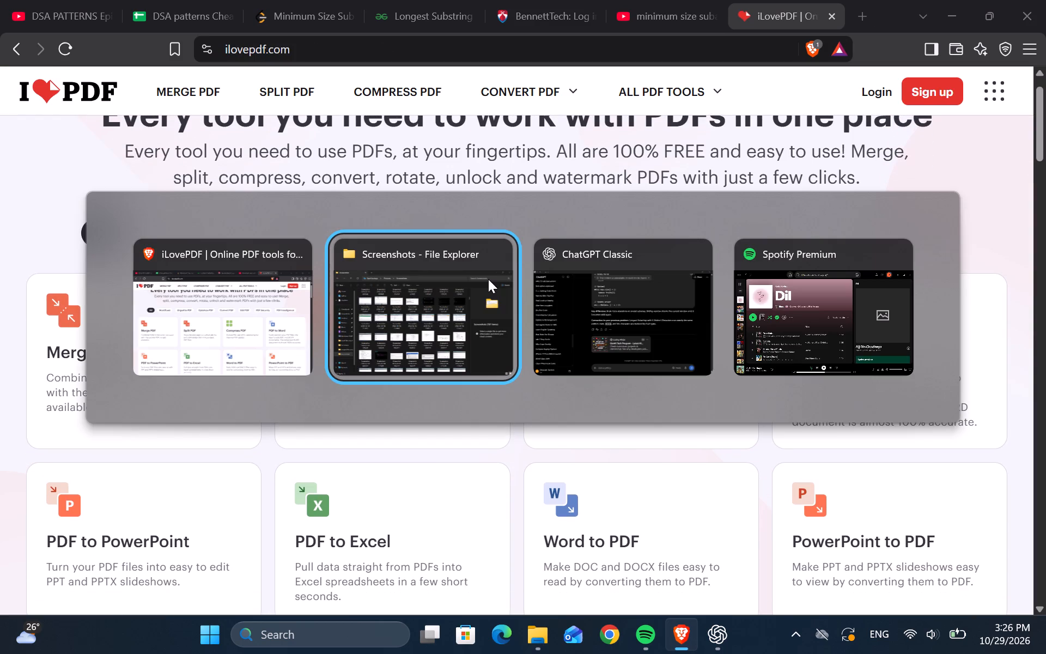
scroll(461, 368, up, 1)
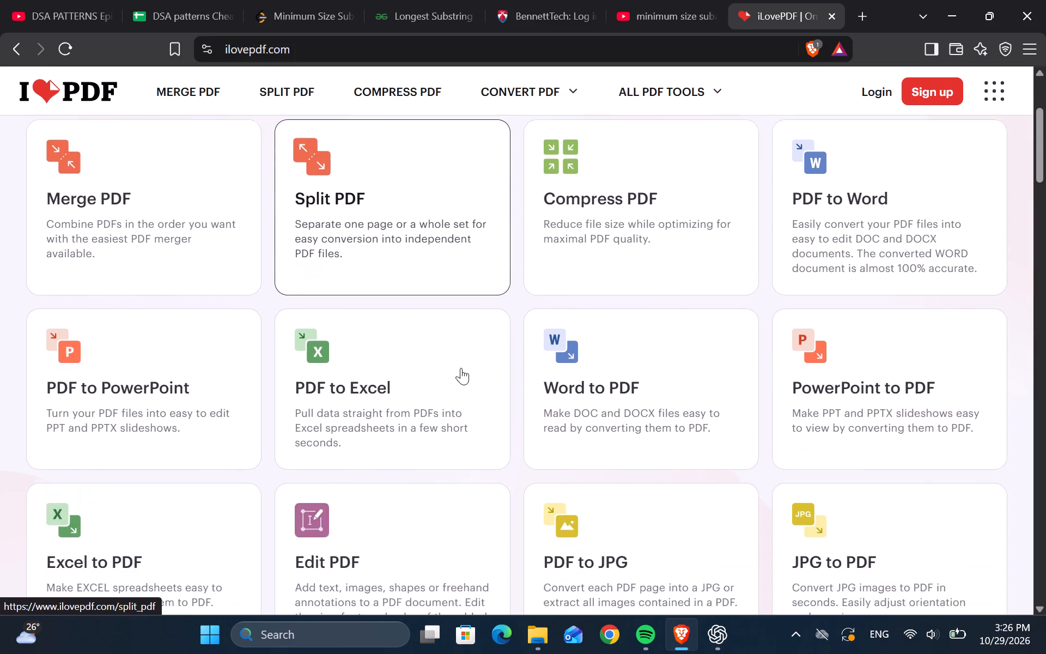
scroll(461, 368, up, 1)
click(19, 49)
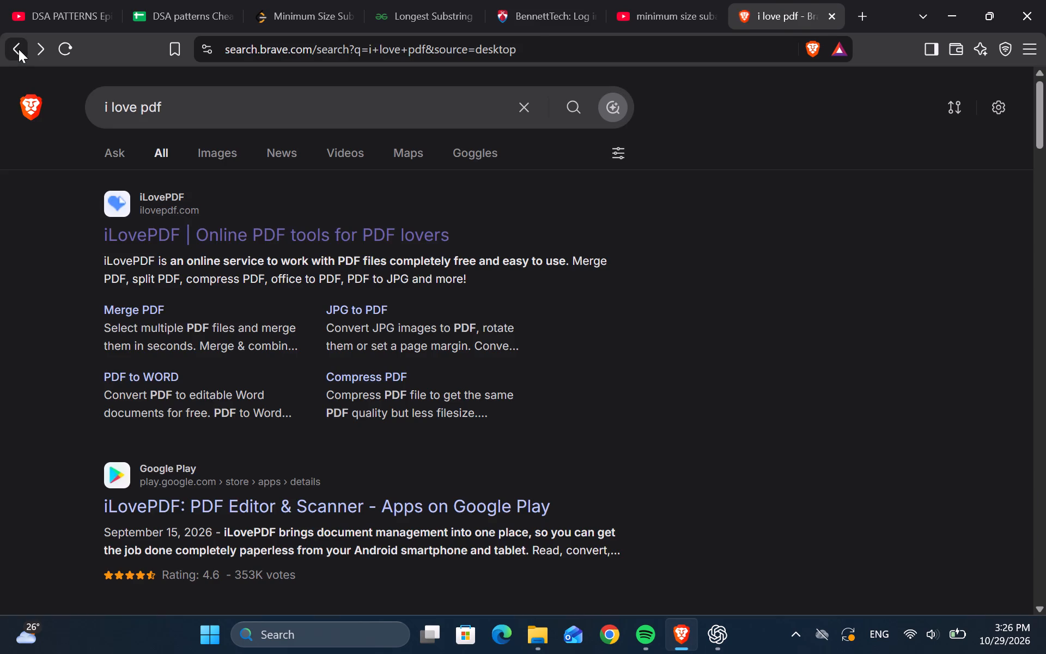
Refine the web search to the suggested query "i love pdf edit".
click(220, 112)
key(space)
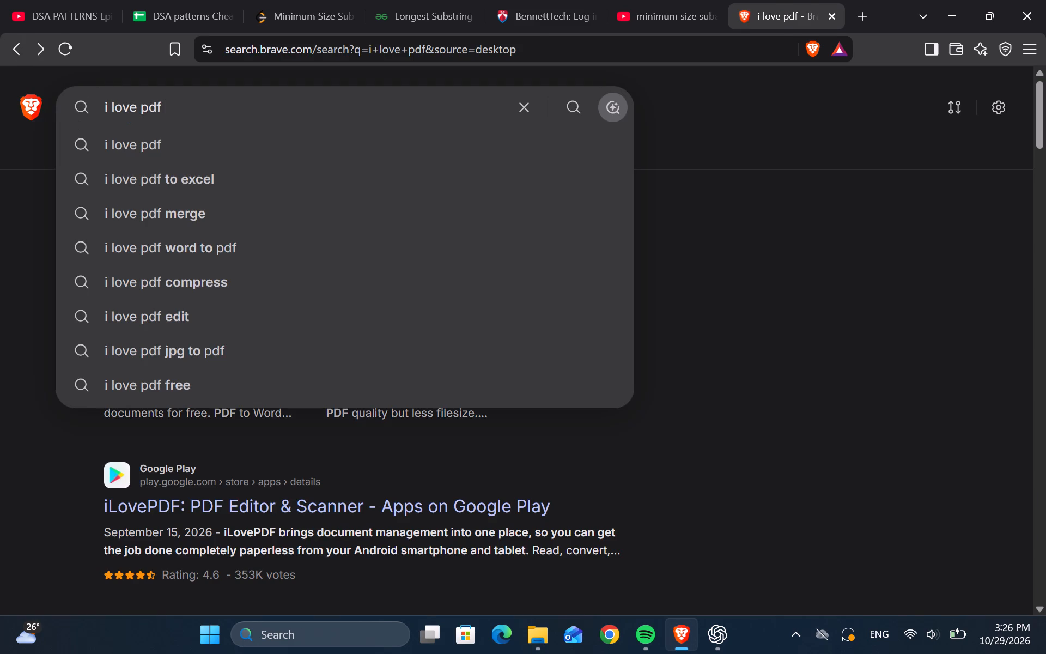
text(ed)
click(146, 144)
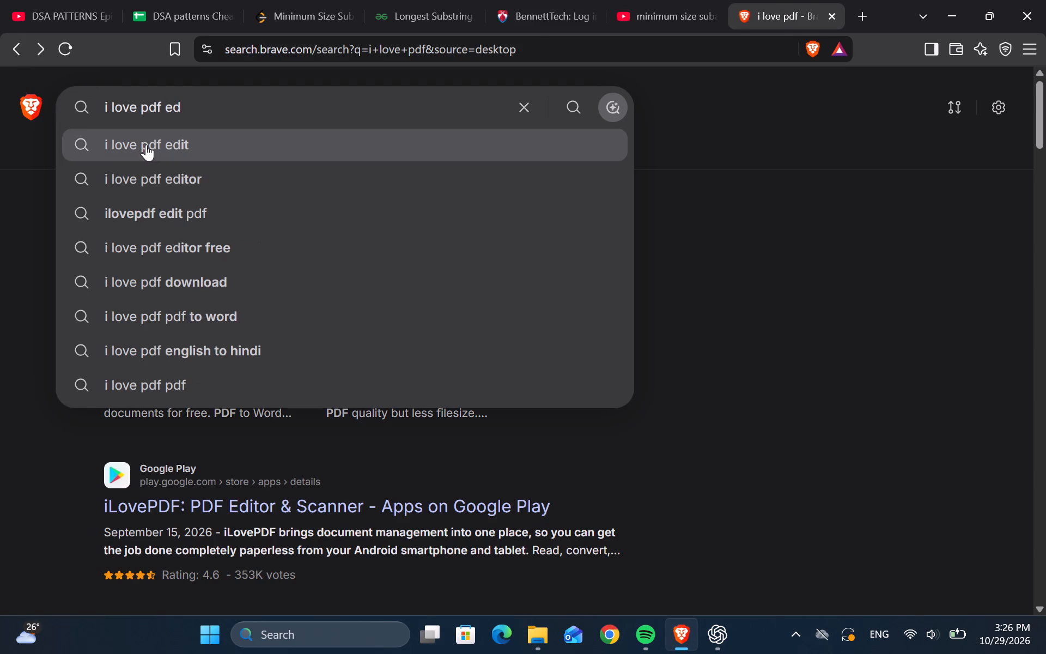
Open iLovePDF's Edit PDF tool and load the Cloud Computing Practical 7 report dated earlier this week from Downloads.
click(193, 235)
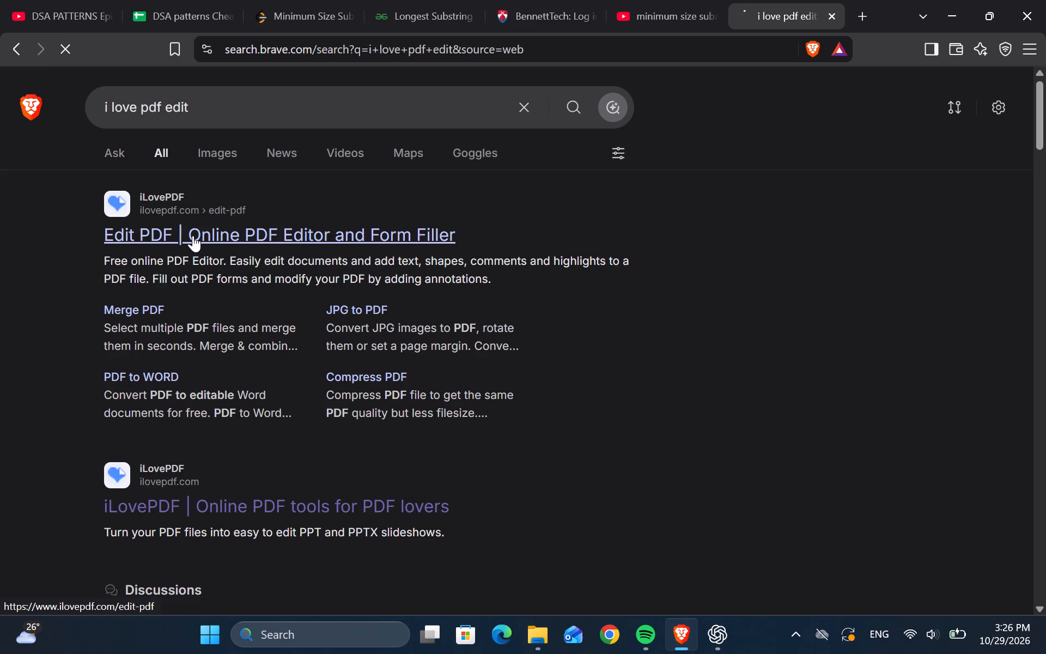
click(569, 286)
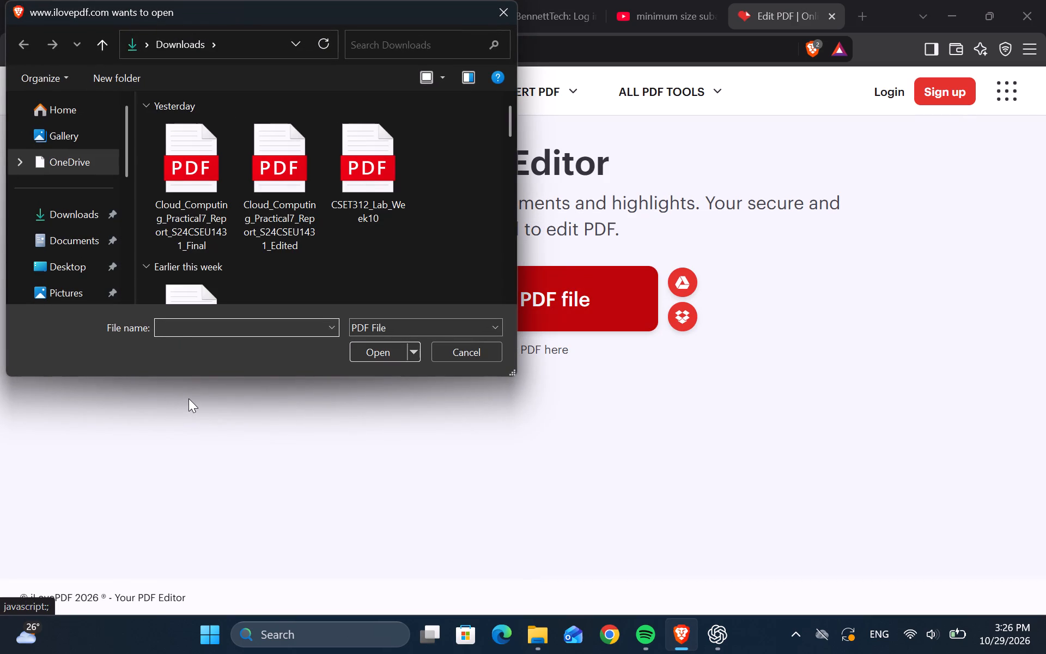
click(71, 196)
click(74, 208)
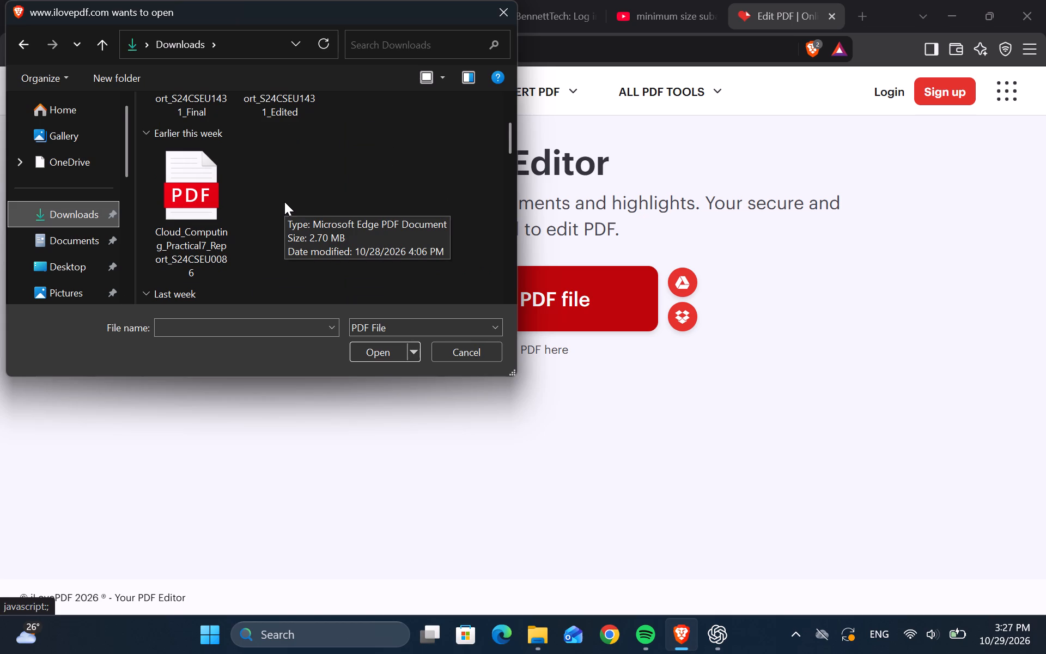
click(203, 198)
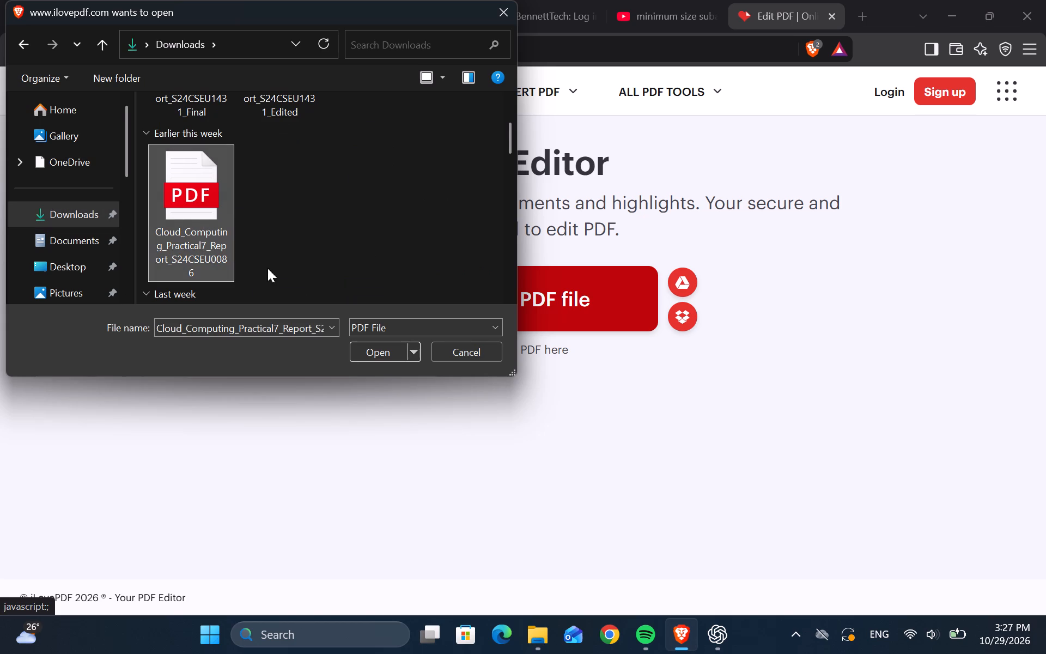
click(384, 358)
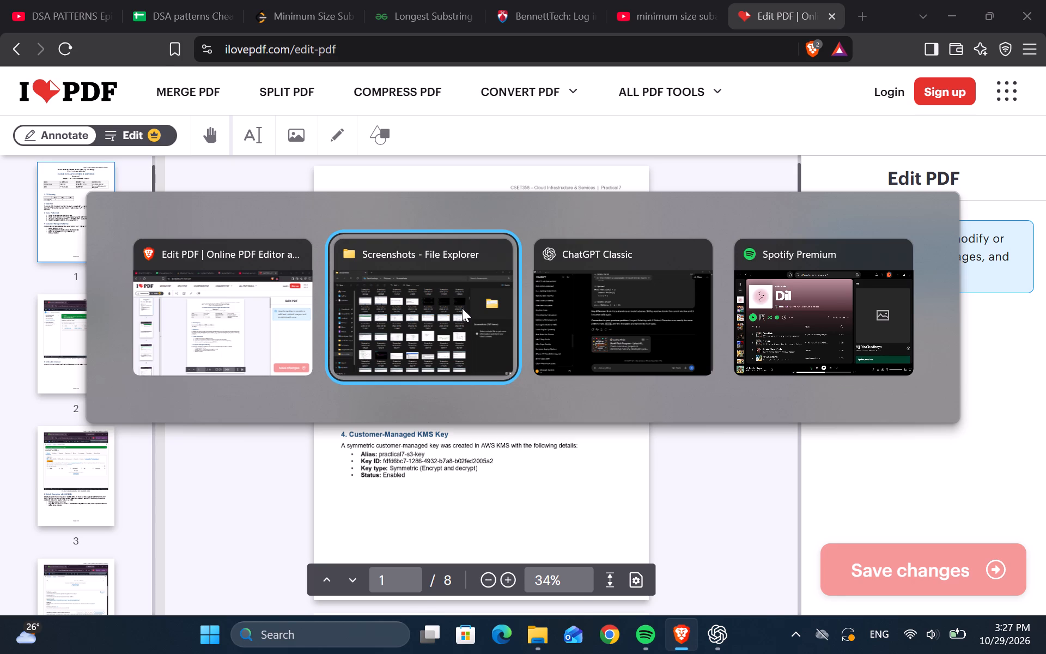
Check Downloads in File Explorer, and open the Word document "cloud lab 2 (sem 5)" from the desktop's SEM 5 > cloud lab sem 5 folder.
click(38, 243)
click(41, 223)
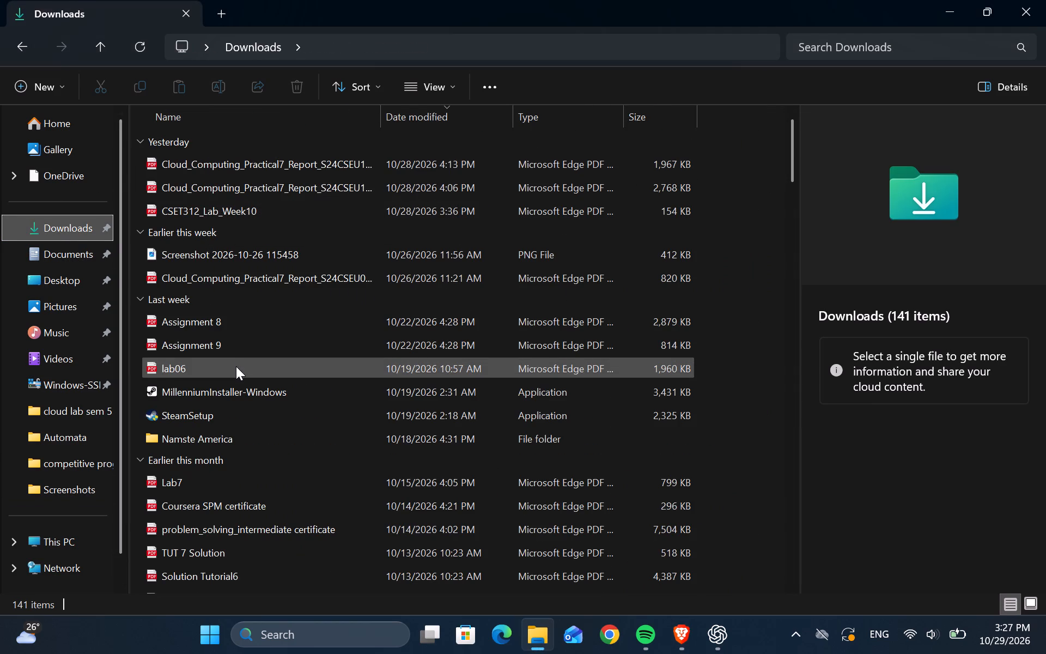
double_click(221, 289)
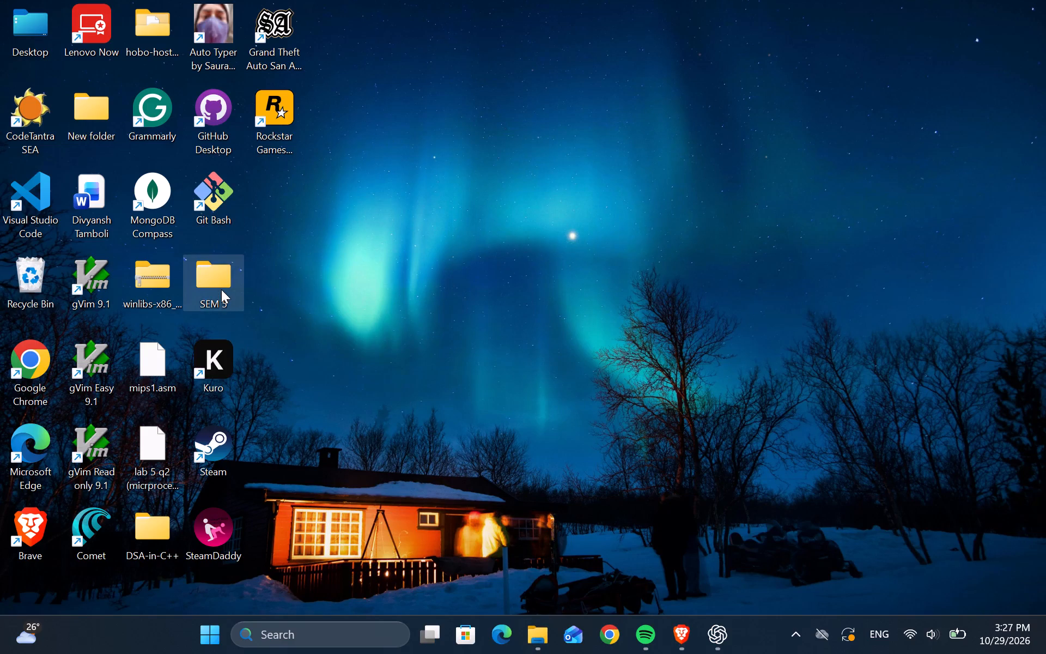
double_click(230, 162)
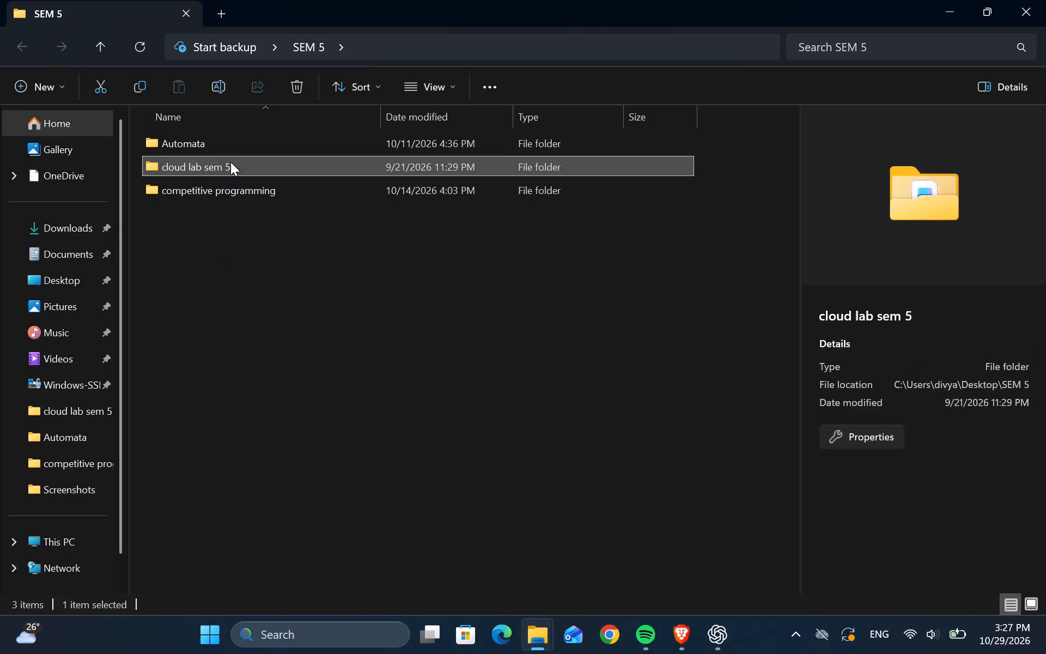
double_click(229, 140)
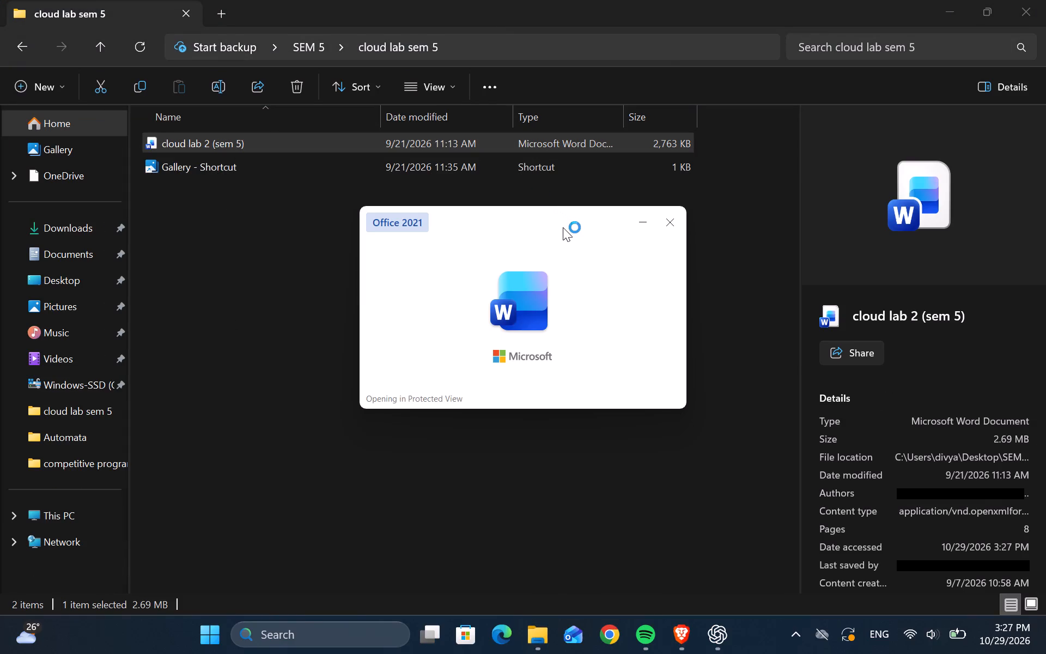
Capture a rectangular snip of the voclabs user line below the account ID in the document's first AWS console screenshot.
ctrl+scroll(780, 262, up, 4)
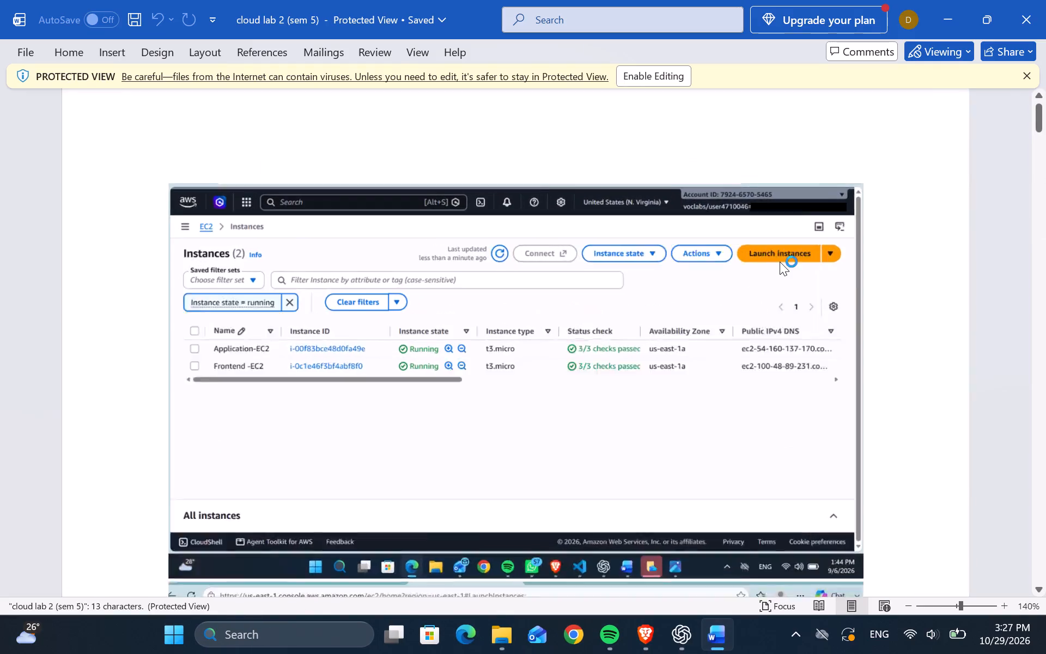
ctrl+scroll(780, 262, up, 6)
scroll(780, 262, left, 5)
scroll(780, 262, up, 4)
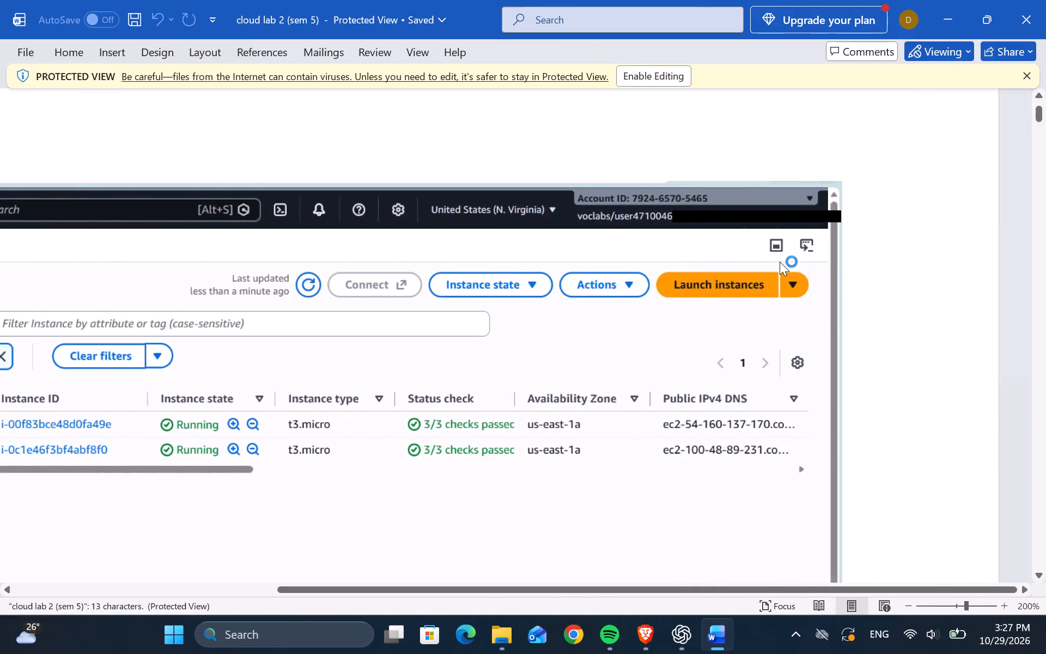
scroll(780, 262, up, 3)
scroll(780, 262, left, 5)
ctrl+scroll(780, 262, up, 6)
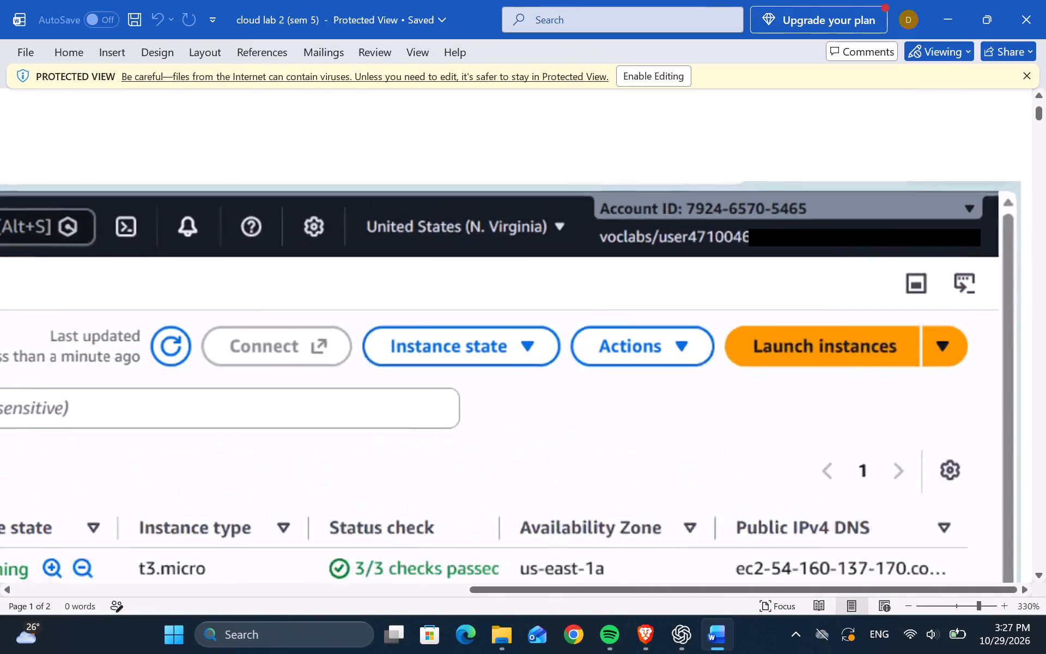
scroll(780, 262, left, 4)
ctrl+scroll(780, 262, up, 7)
scroll(780, 262, left, 2)
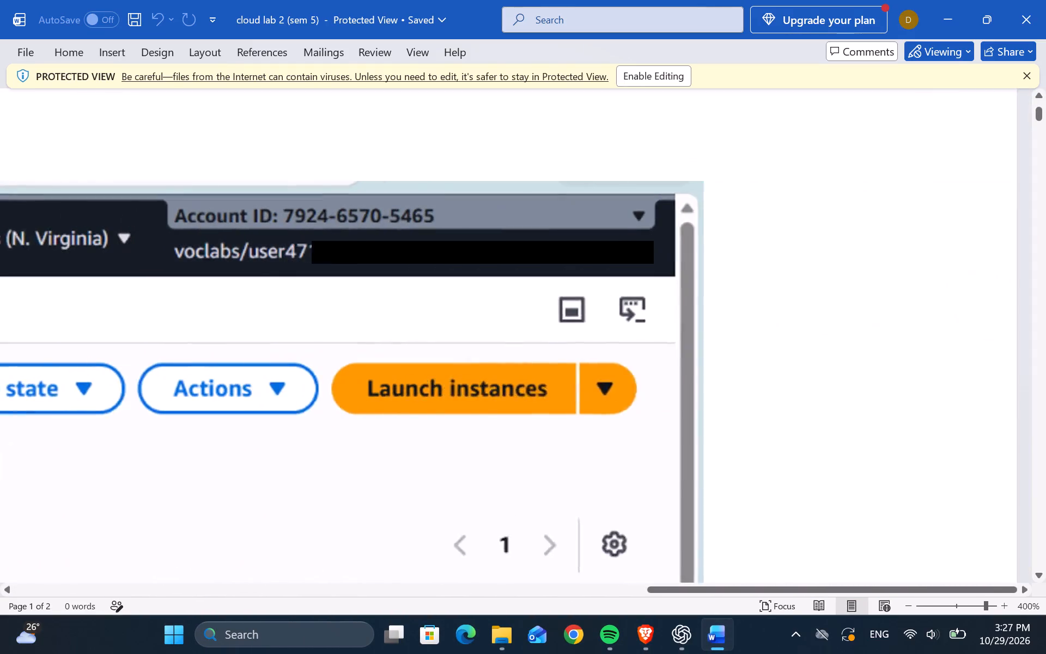
scroll(780, 262, left, 2)
ctrl+scroll(780, 262, up, 5)
scroll(780, 262, left, 1)
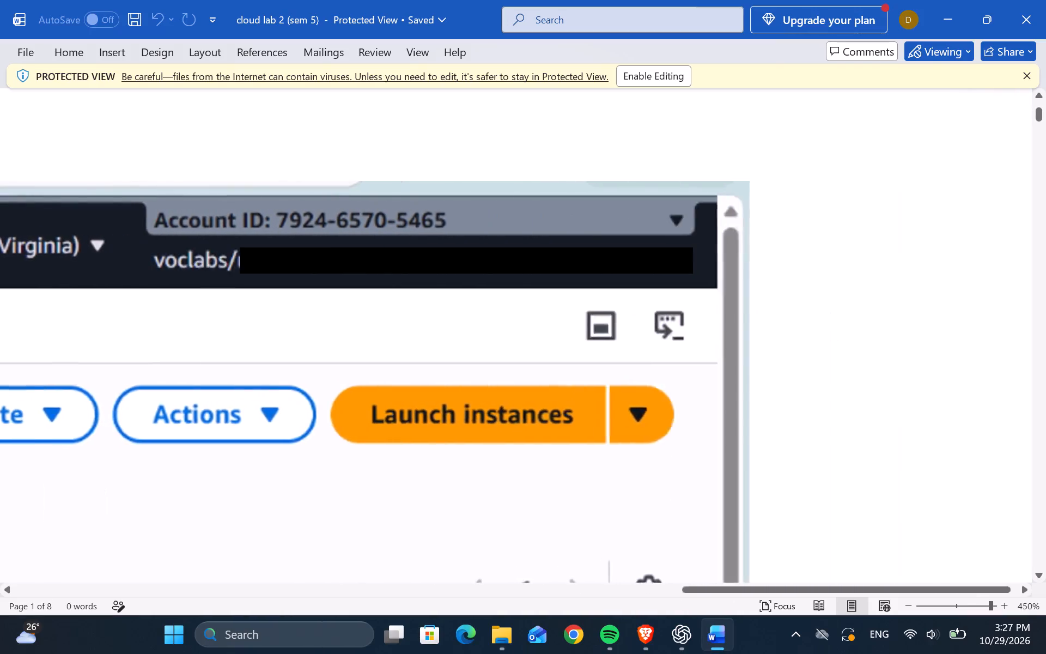
scroll(780, 262, left, 1)
key(shift+super+s)
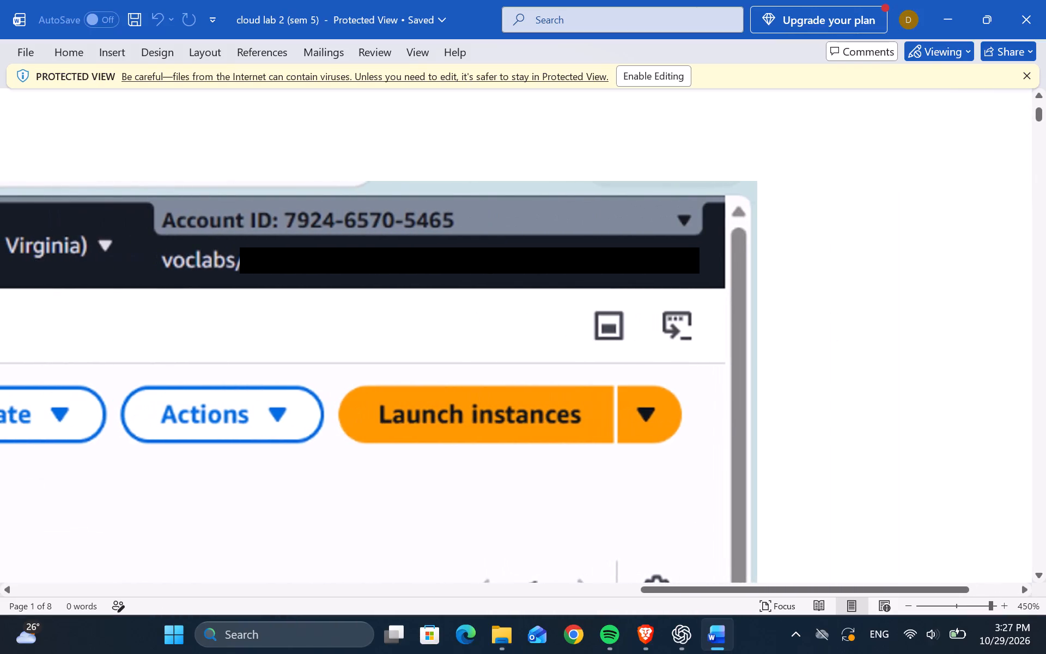
drag(149, 237, 287, 313)
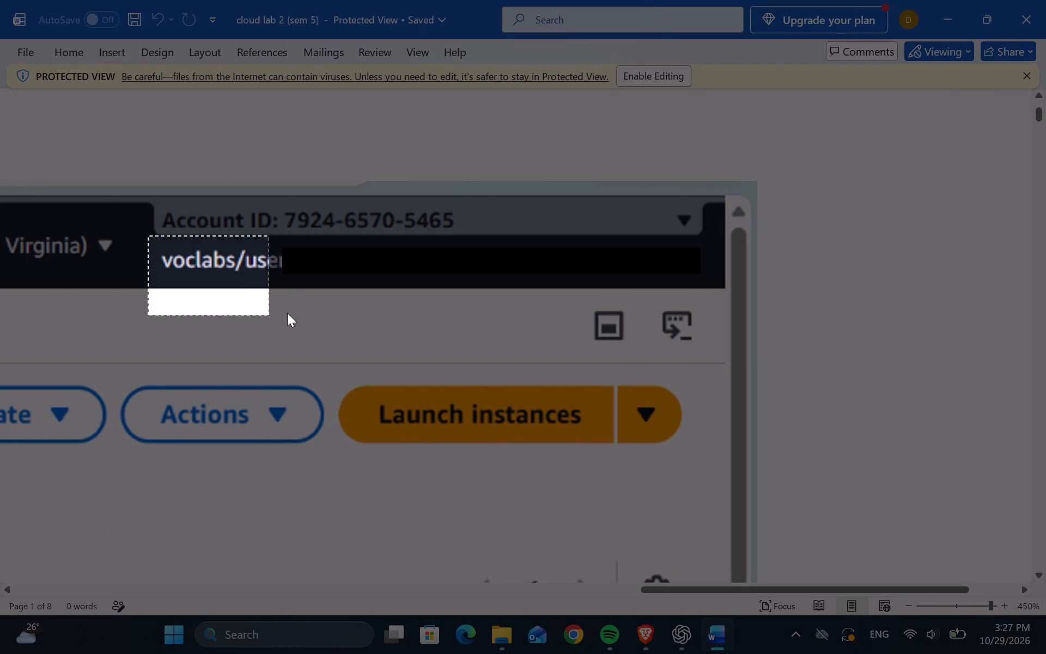
drag(287, 313, 701, 283)
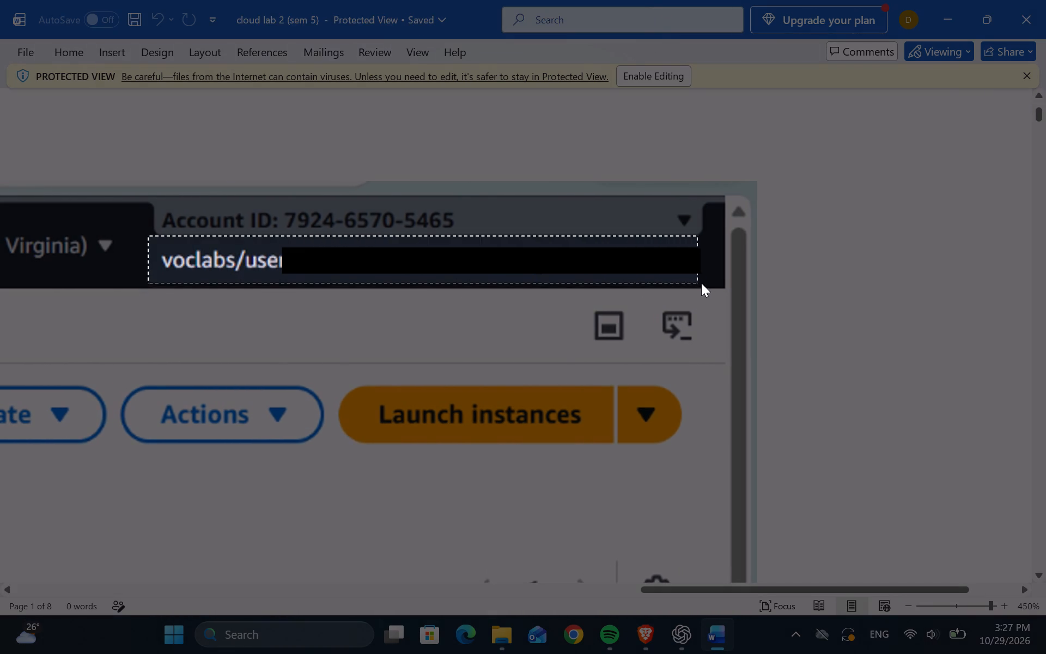
drag(701, 283, 716, 285)
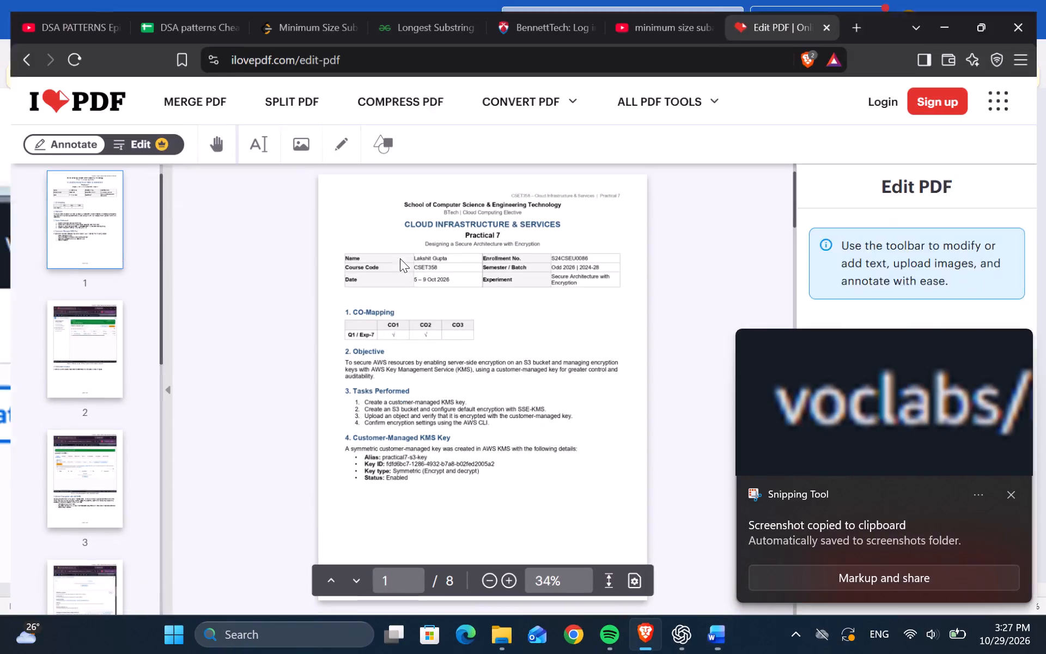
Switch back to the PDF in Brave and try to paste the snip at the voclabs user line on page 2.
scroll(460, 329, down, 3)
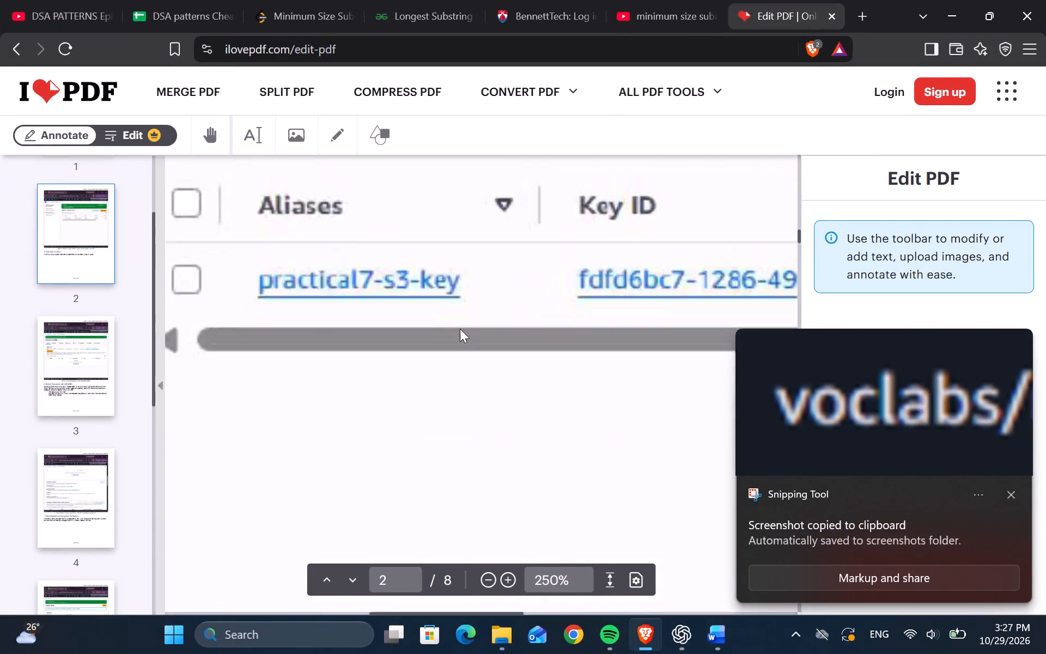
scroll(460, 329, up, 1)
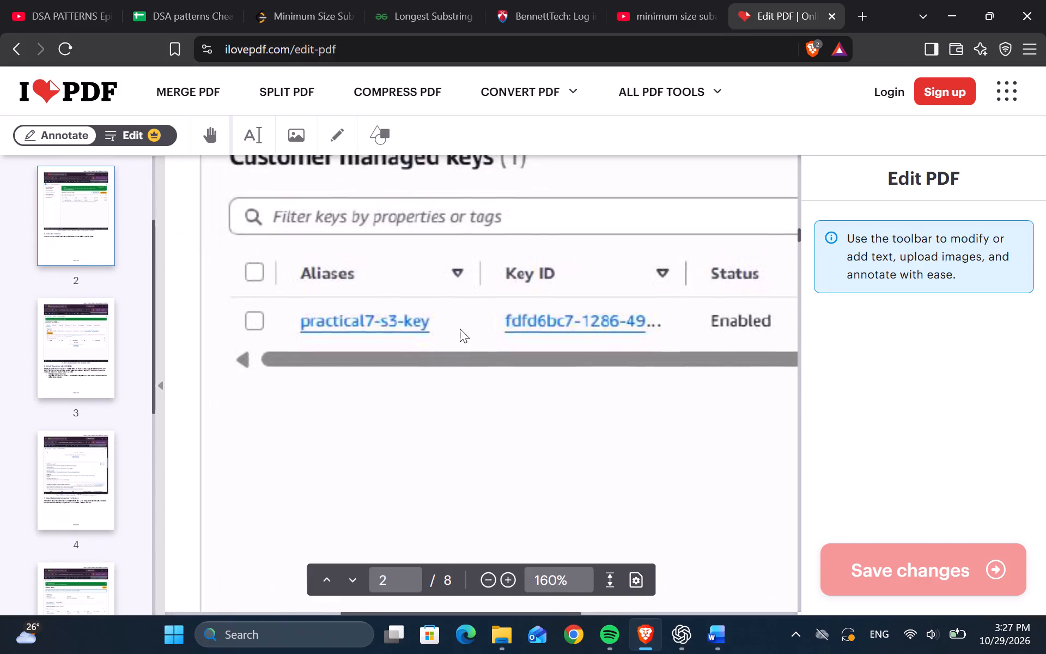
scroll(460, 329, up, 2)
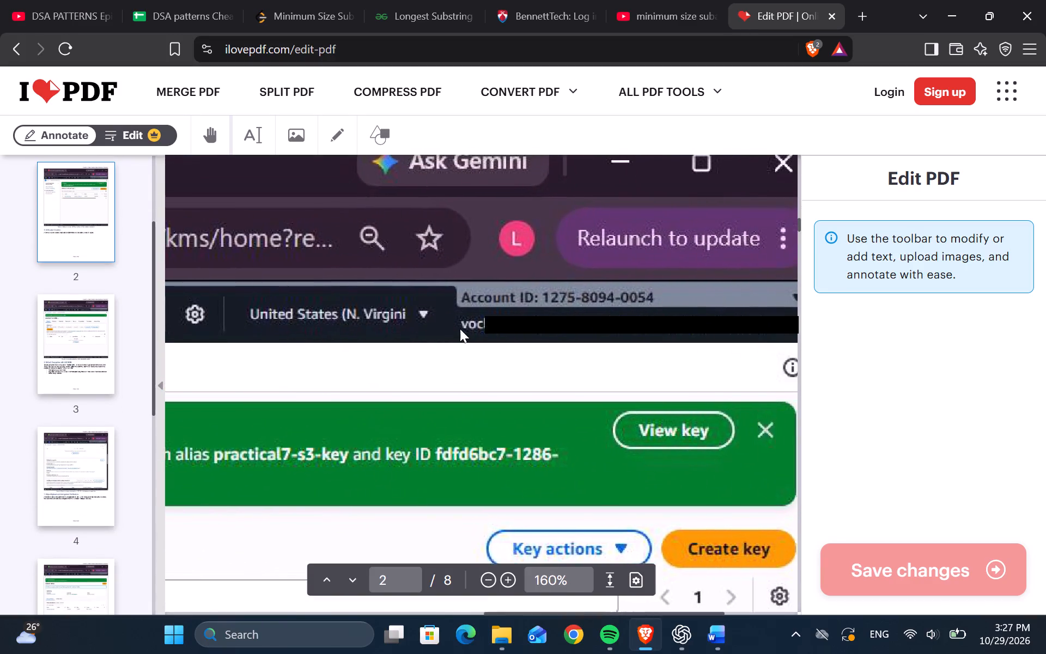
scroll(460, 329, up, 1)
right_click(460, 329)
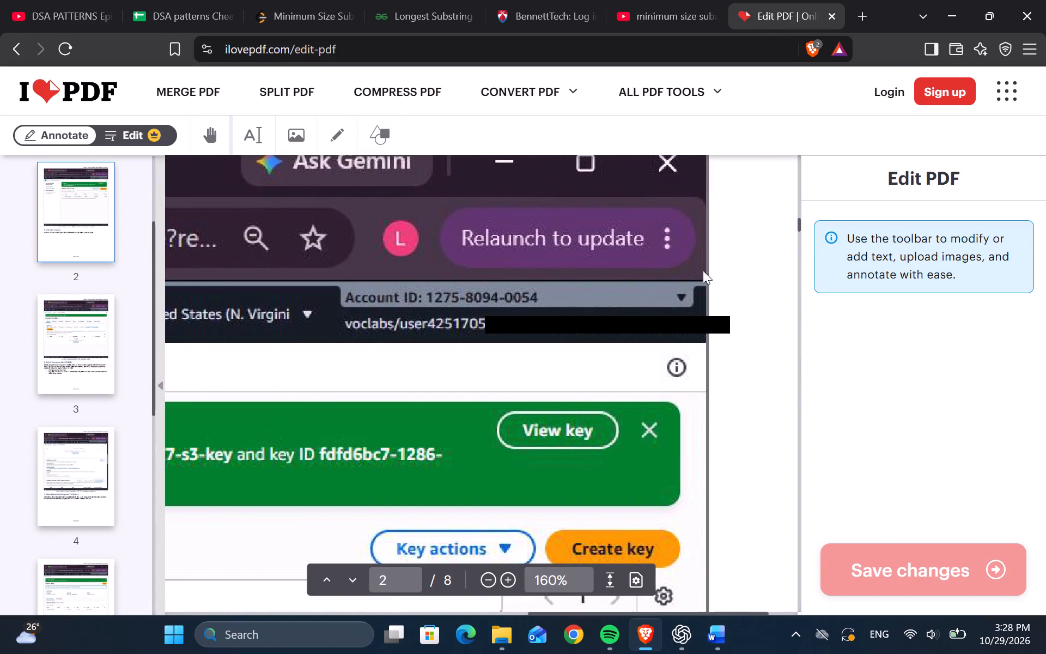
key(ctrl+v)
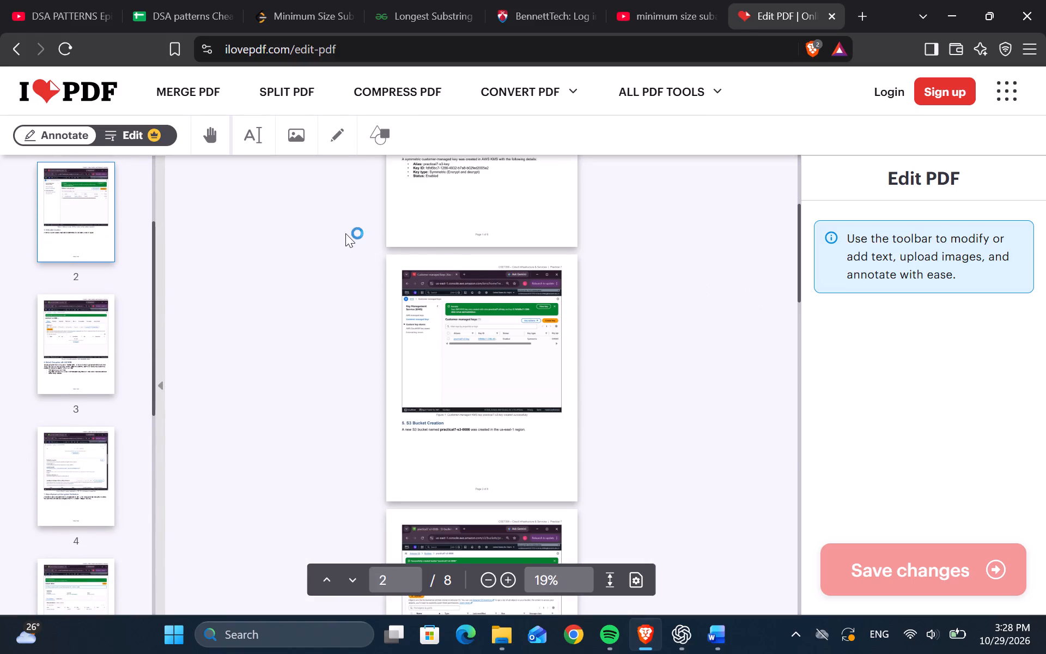
click(290, 140)
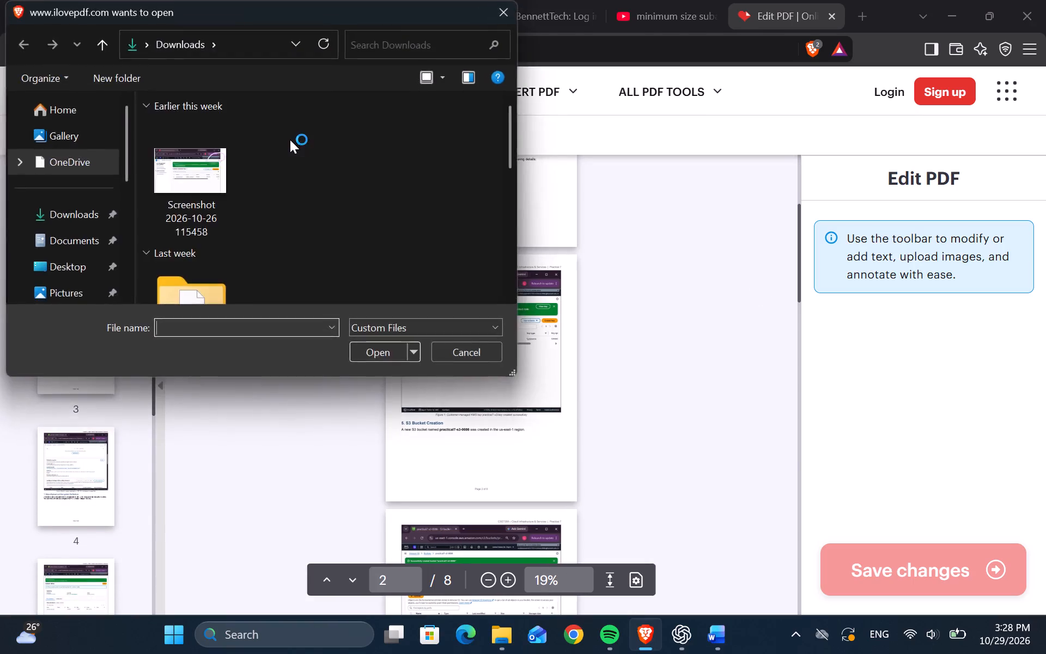
click(81, 143)
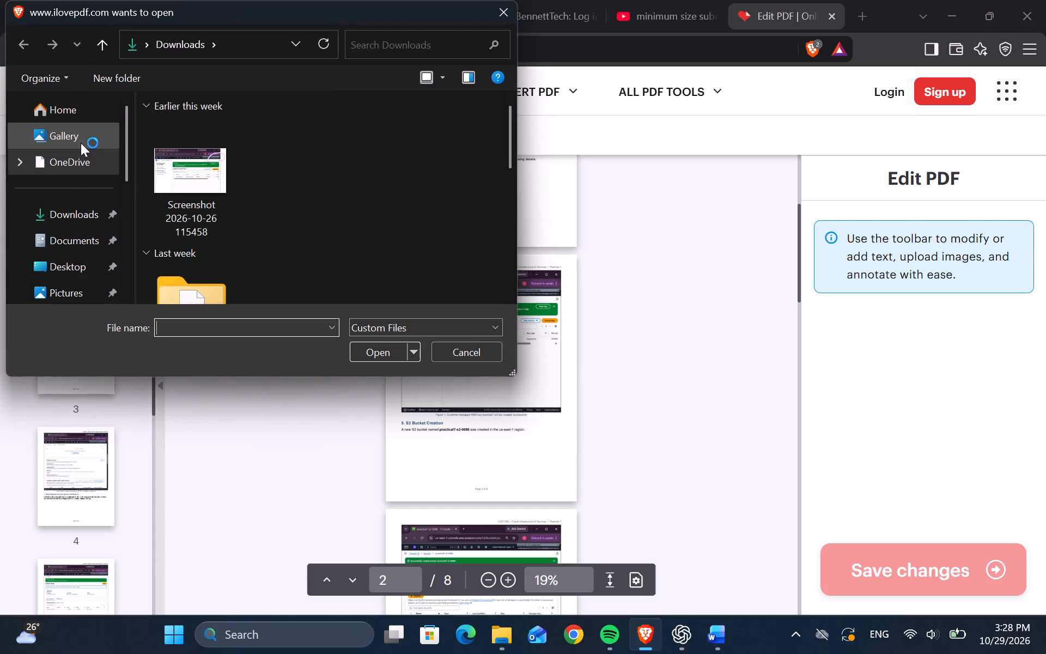
click(197, 158)
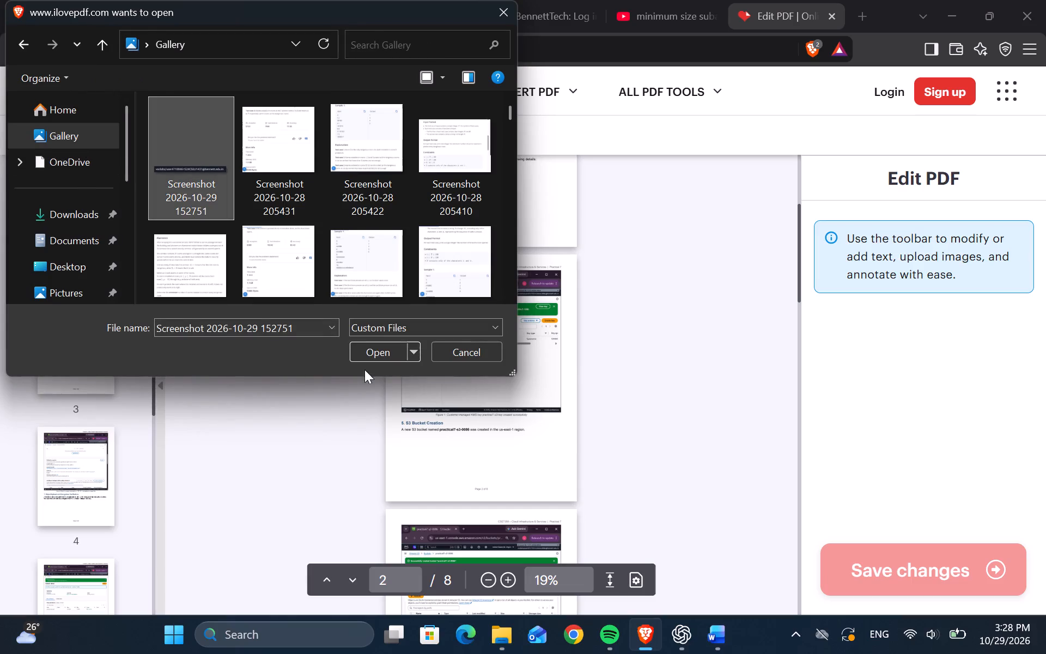
click(370, 354)
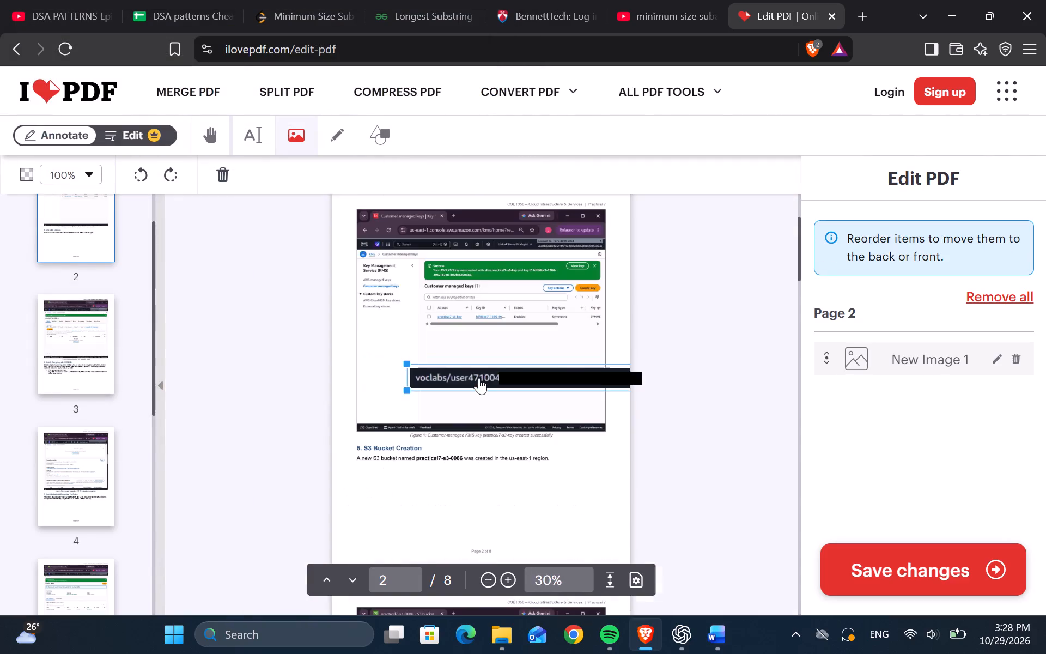
Move the inserted voclabs snip up onto the AWS console header bar of the page 2 screenshot.
drag(497, 374, 458, 290)
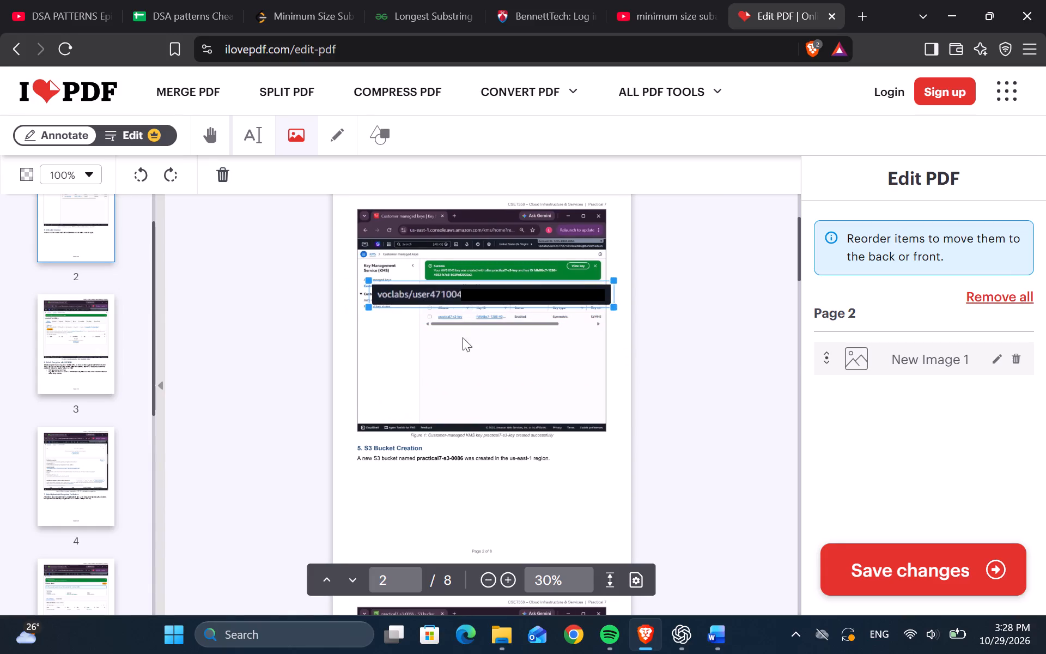
scroll(462, 341, up, 1)
drag(464, 367, 449, 165)
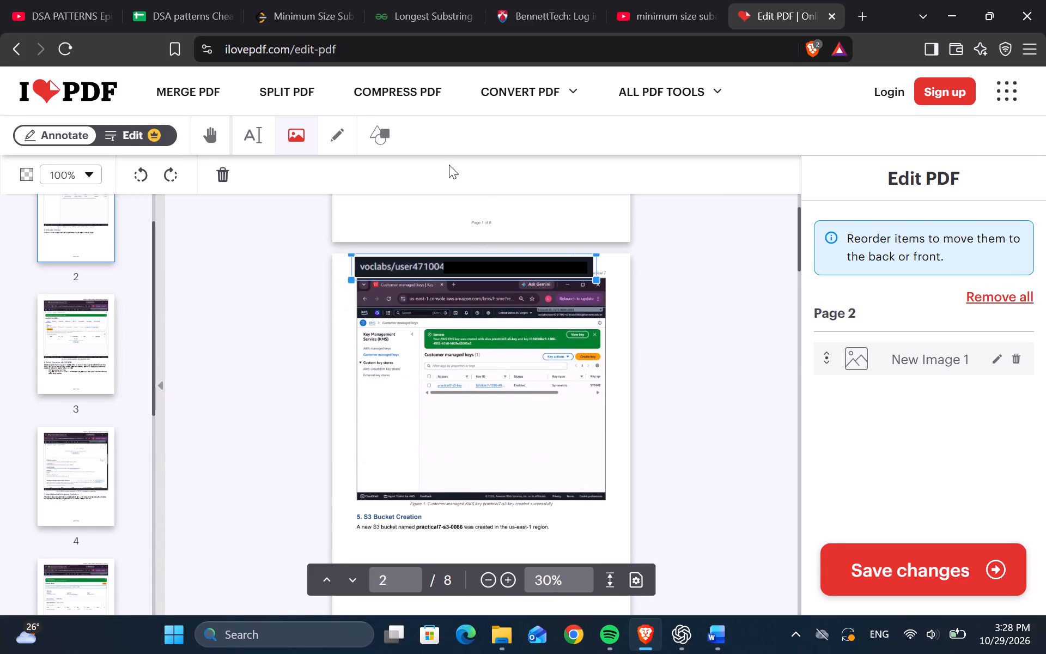
drag(449, 165, 431, 475)
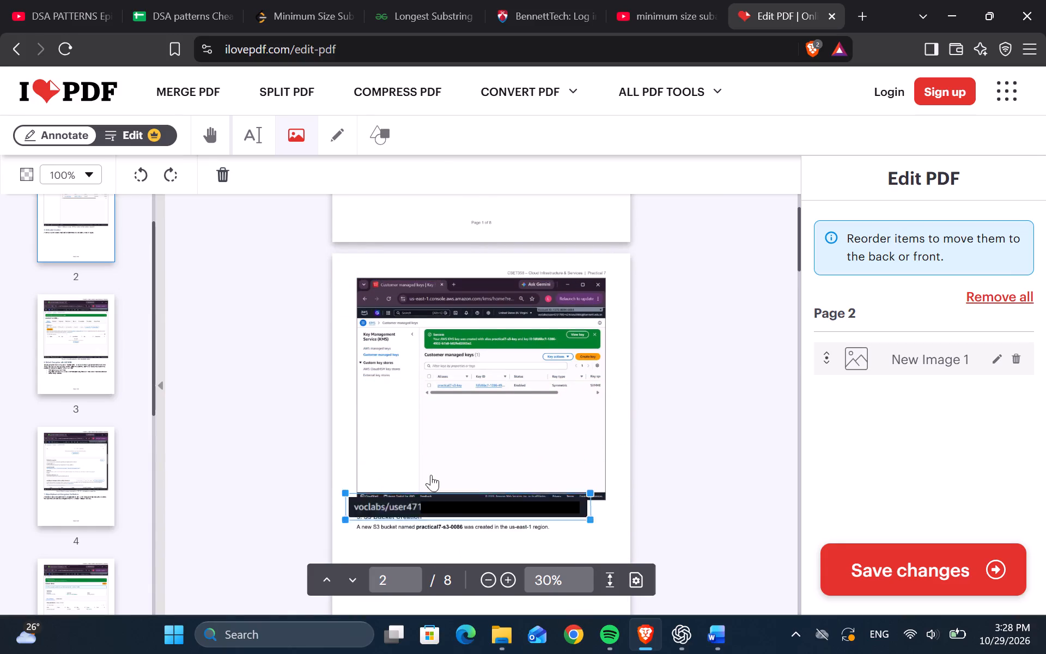
drag(431, 475, 430, 446)
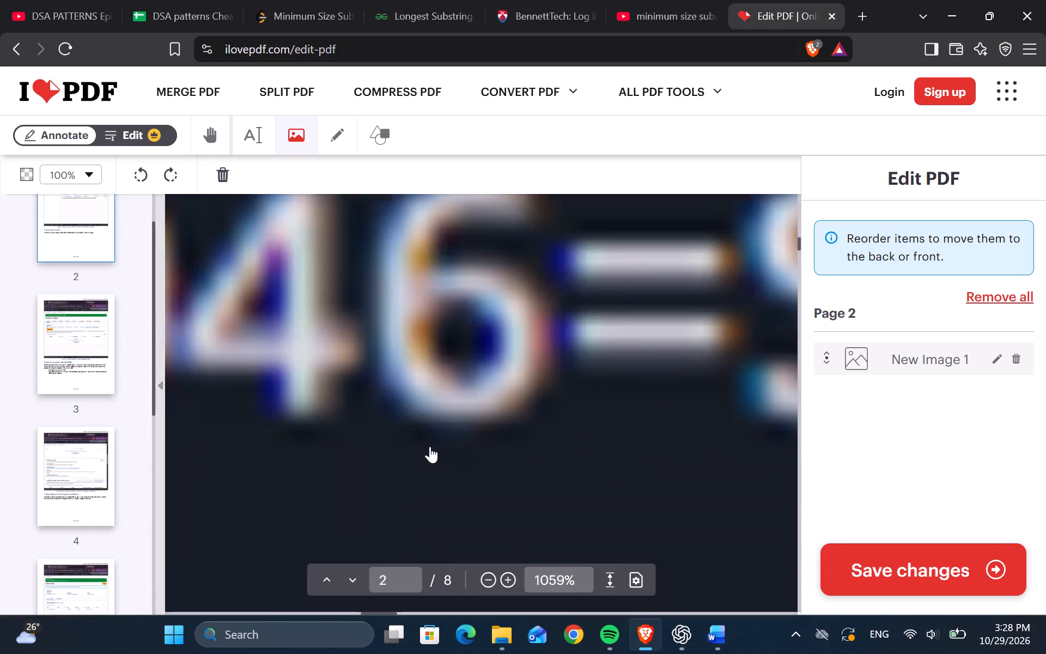
scroll(430, 446, left, 2)
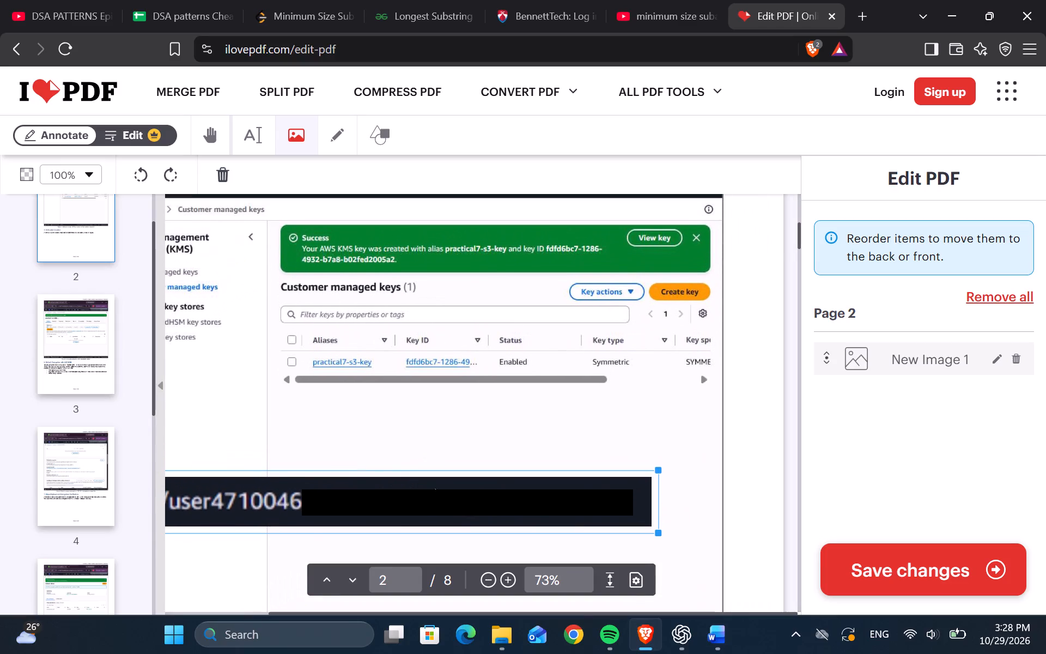
drag(463, 488, 594, 320)
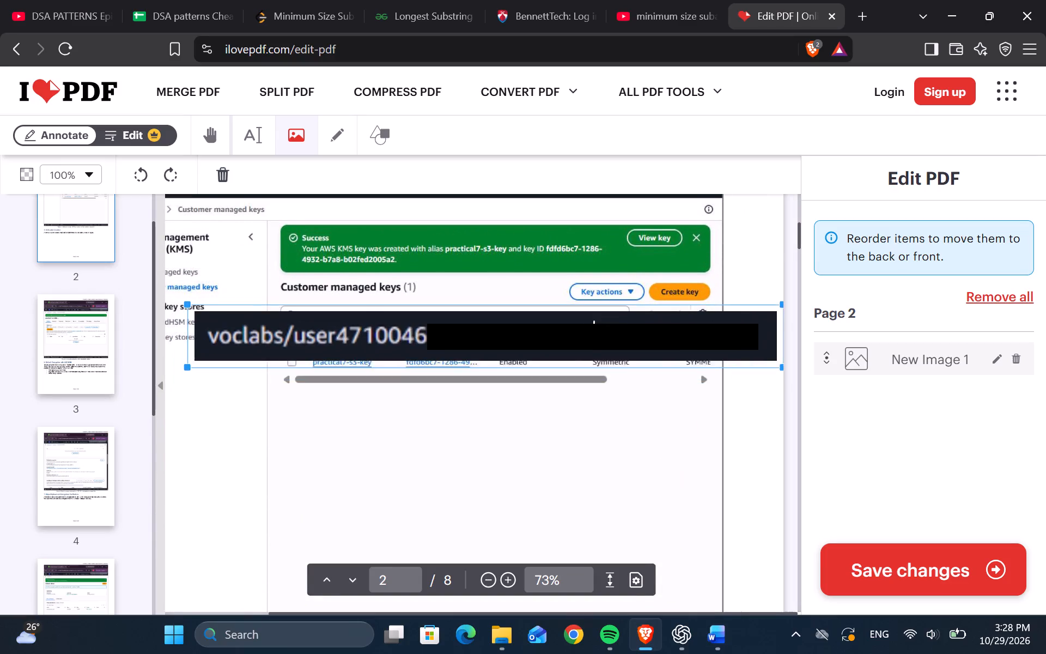
scroll(594, 320, up, 1)
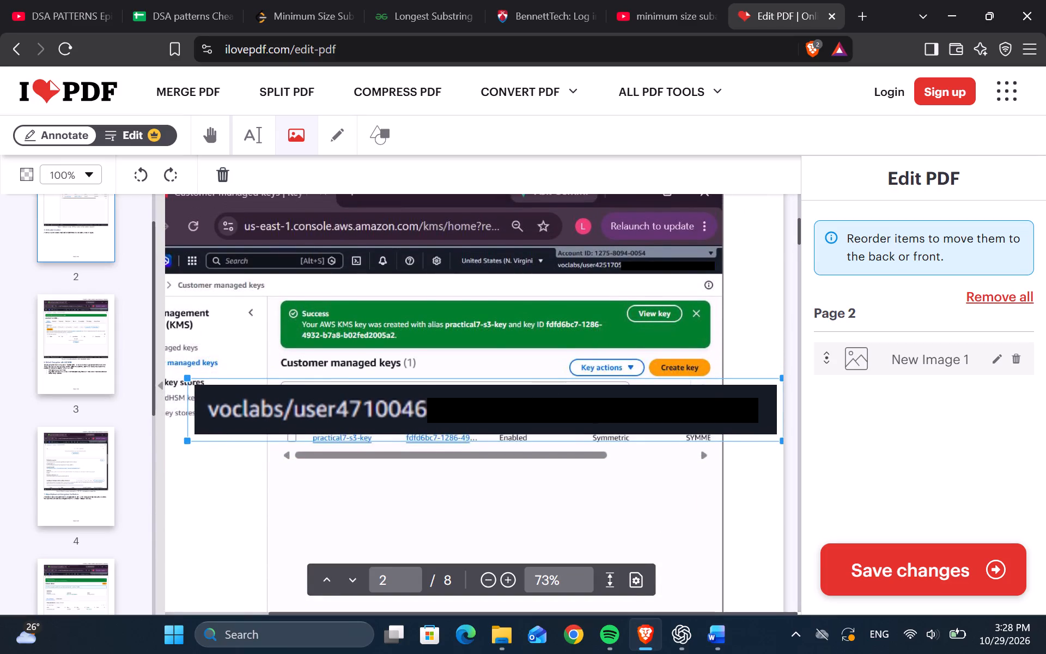
drag(529, 407, 532, 273)
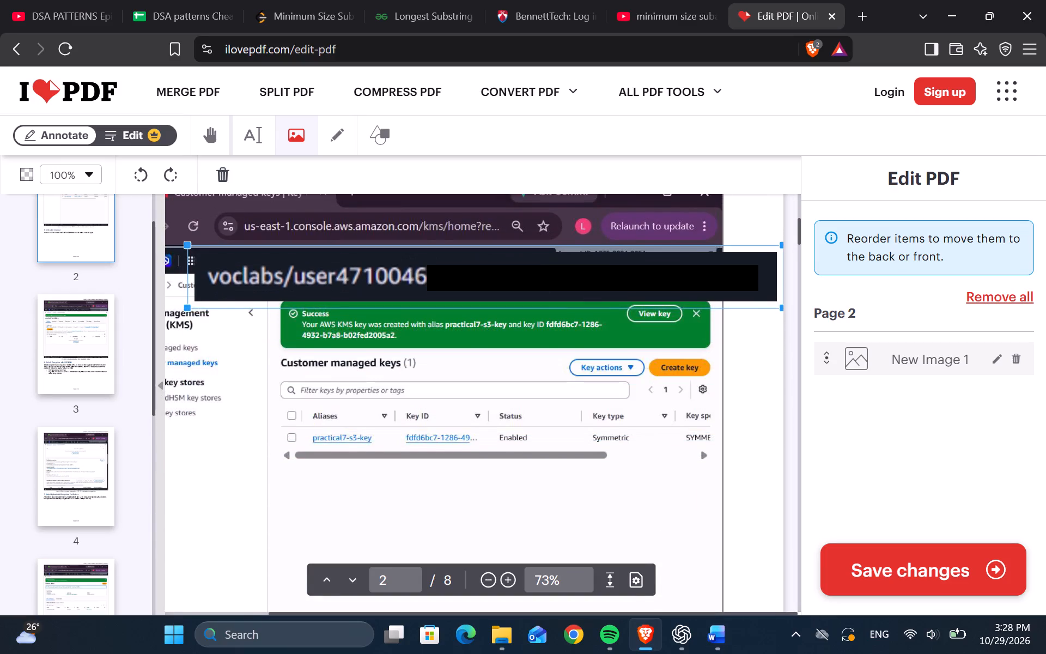
Shrink the snip to the header's text size and place it over the voclabs user line below the account ID.
drag(781, 303, 522, 274)
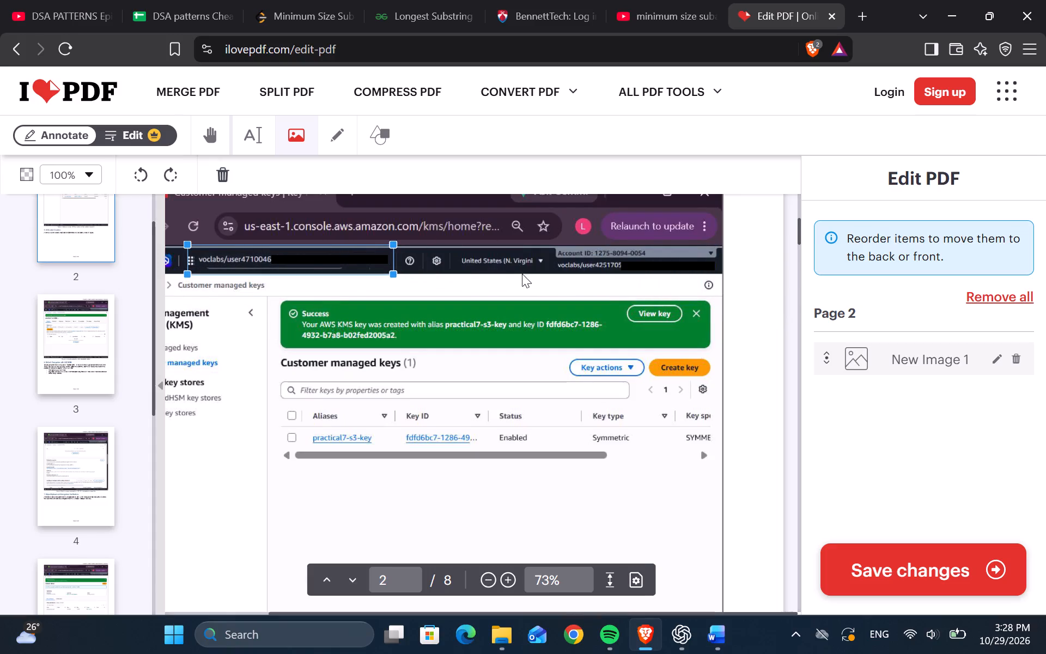
drag(307, 255, 636, 259)
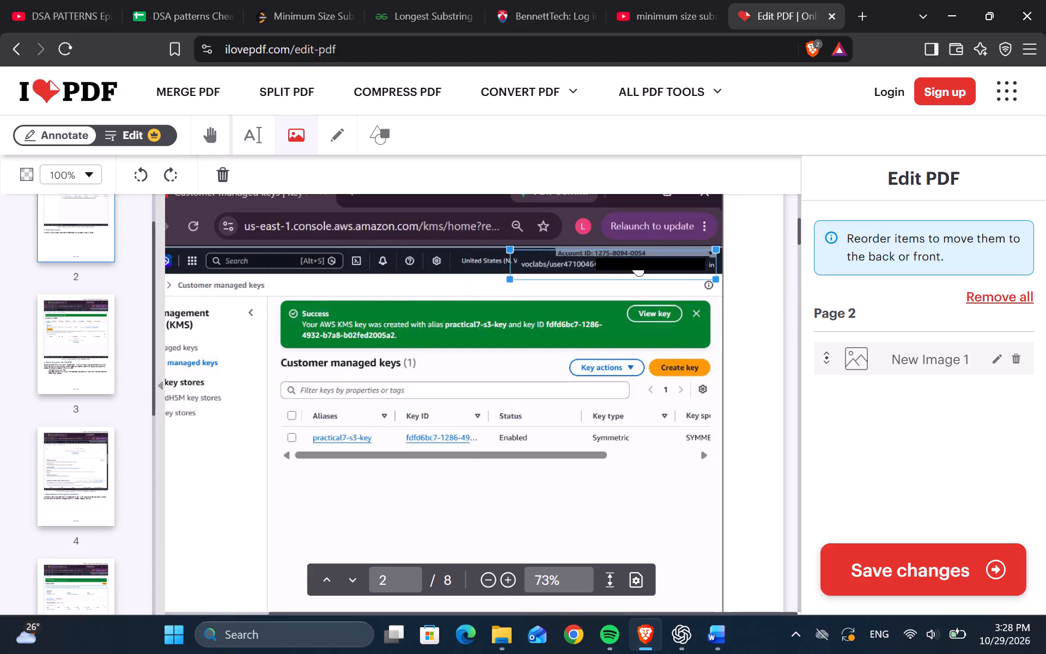
drag(636, 259, 643, 264)
drag(732, 284, 692, 274)
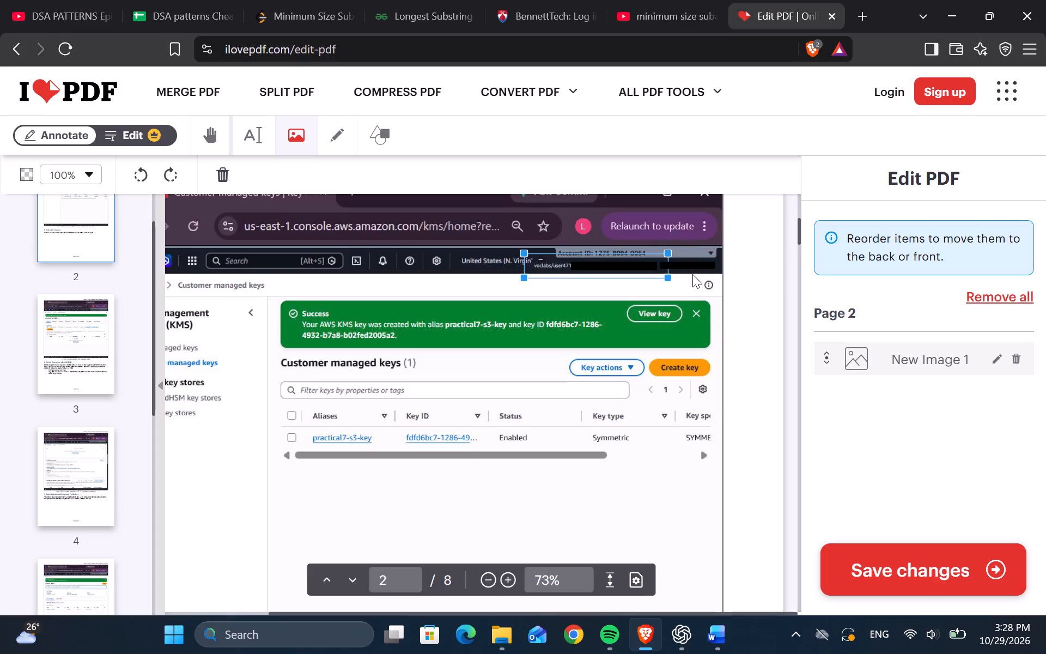
drag(692, 274, 701, 275)
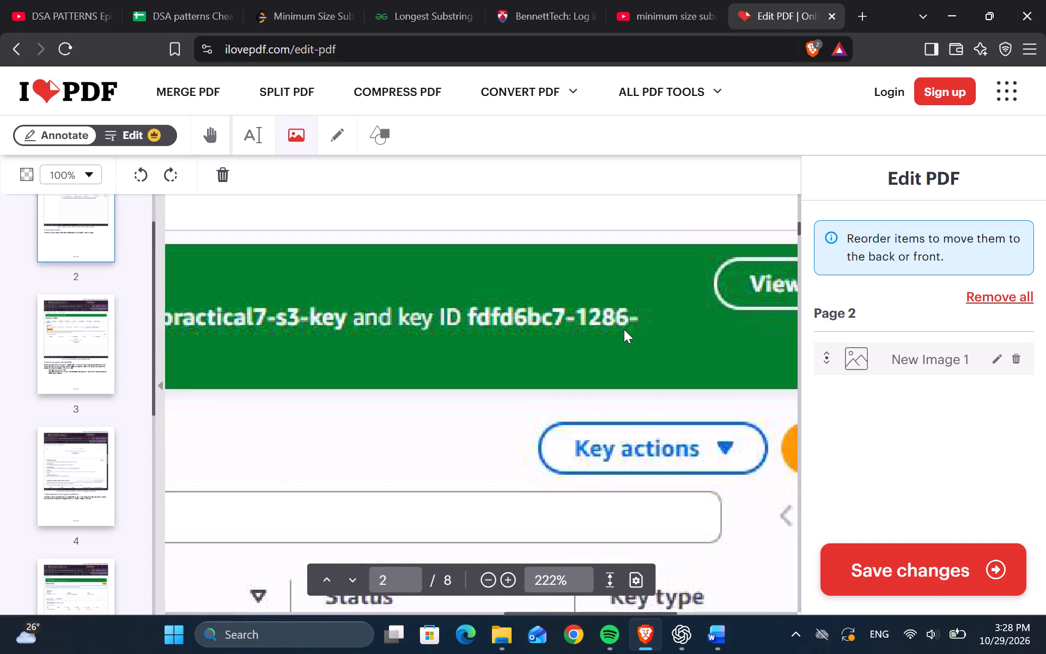
Realign and slightly enlarge the snip so it spans the full voclabs user line up to the console header's end, then deselect it.
scroll(607, 352, up, 4)
scroll(607, 352, left, 2)
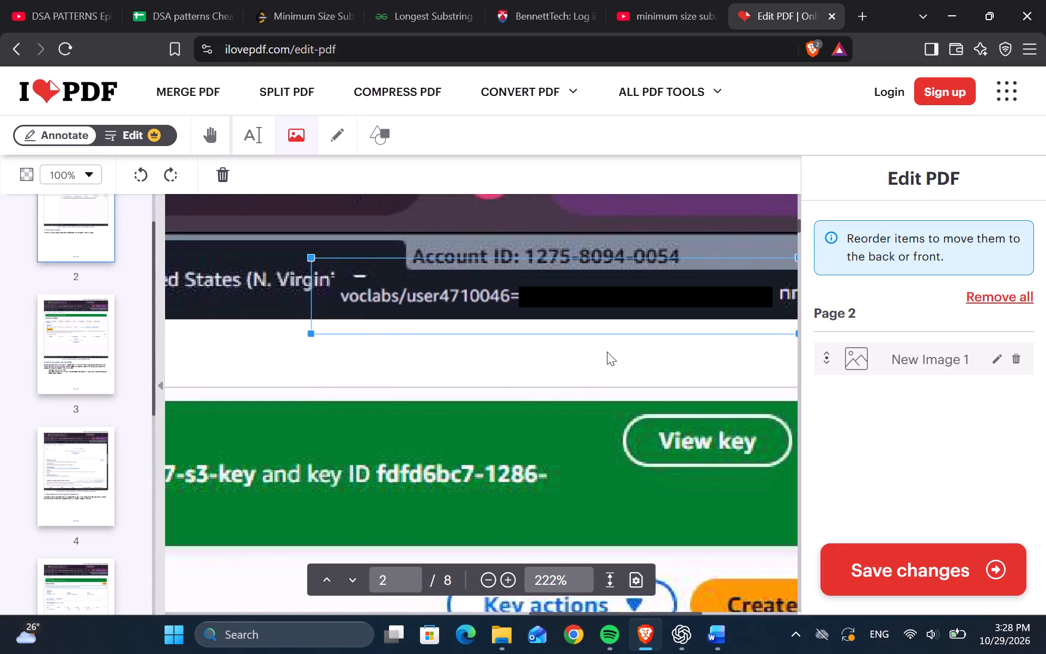
right_click(607, 352)
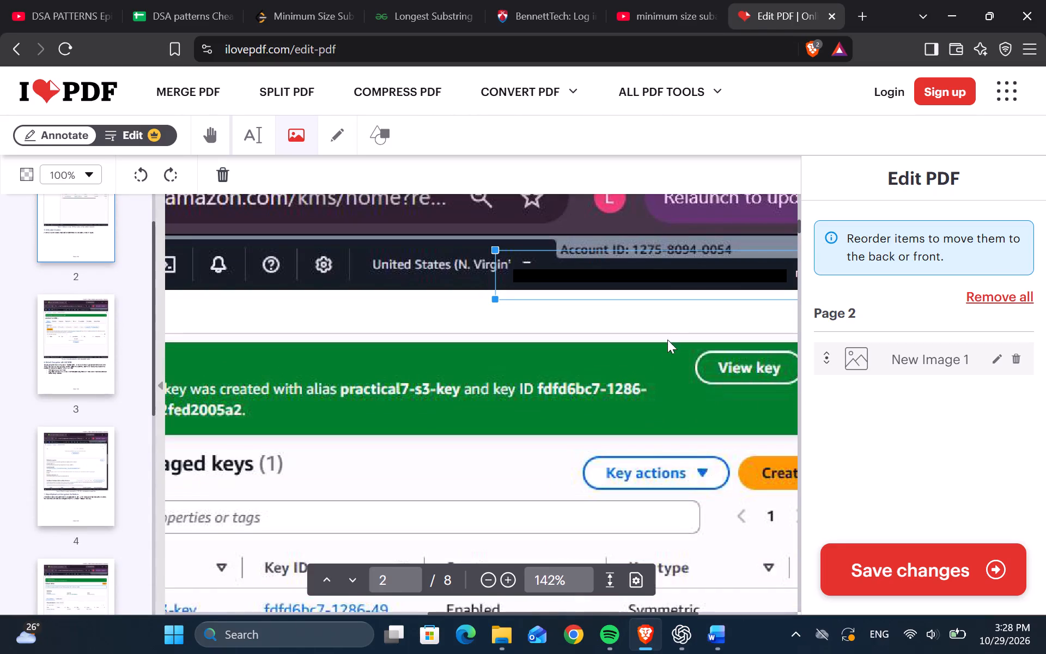
scroll(665, 336, left, 2)
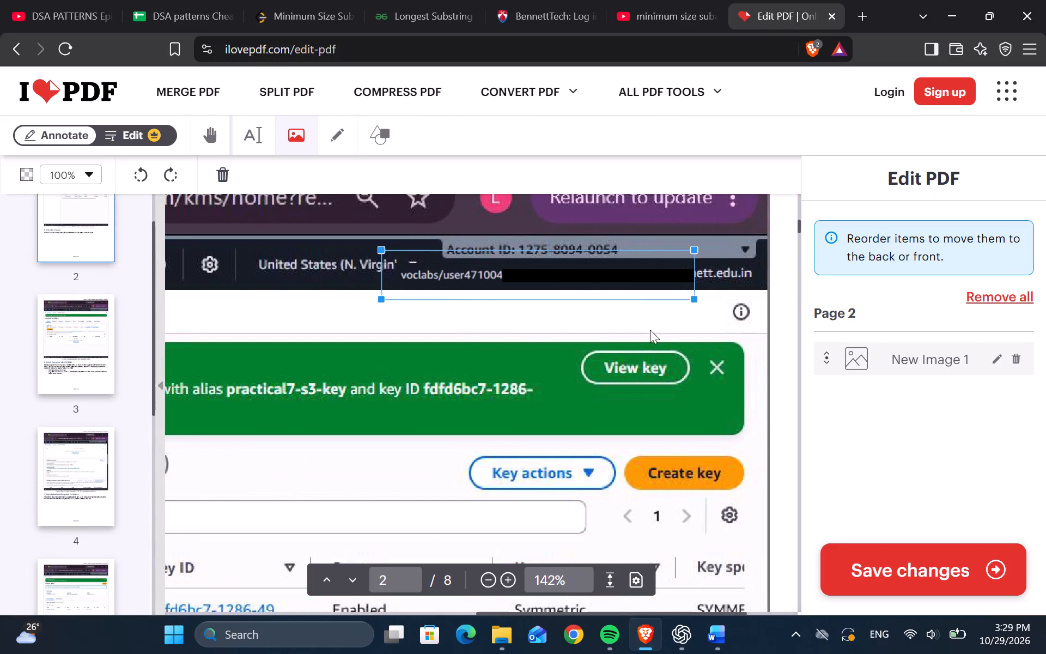
drag(634, 270, 681, 268)
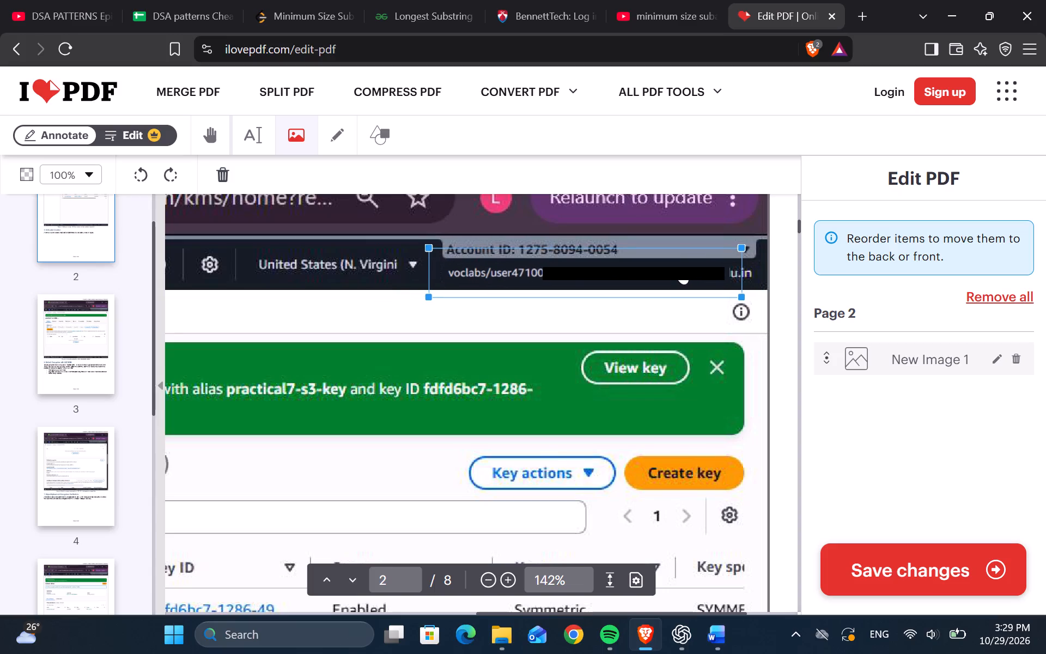
drag(742, 298, 765, 302)
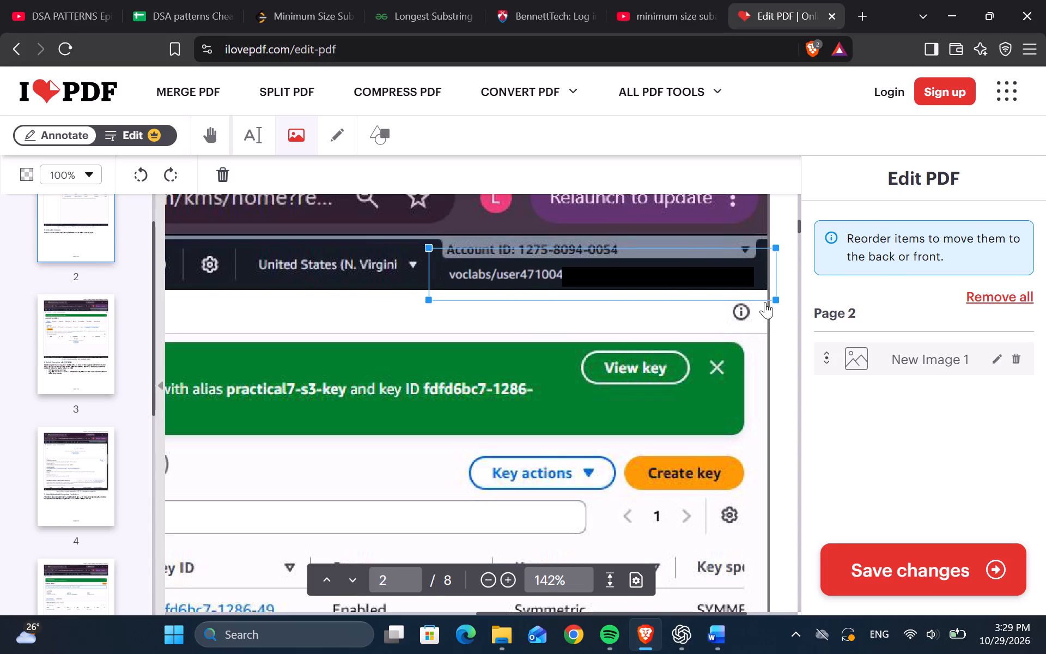
drag(765, 302, 764, 301)
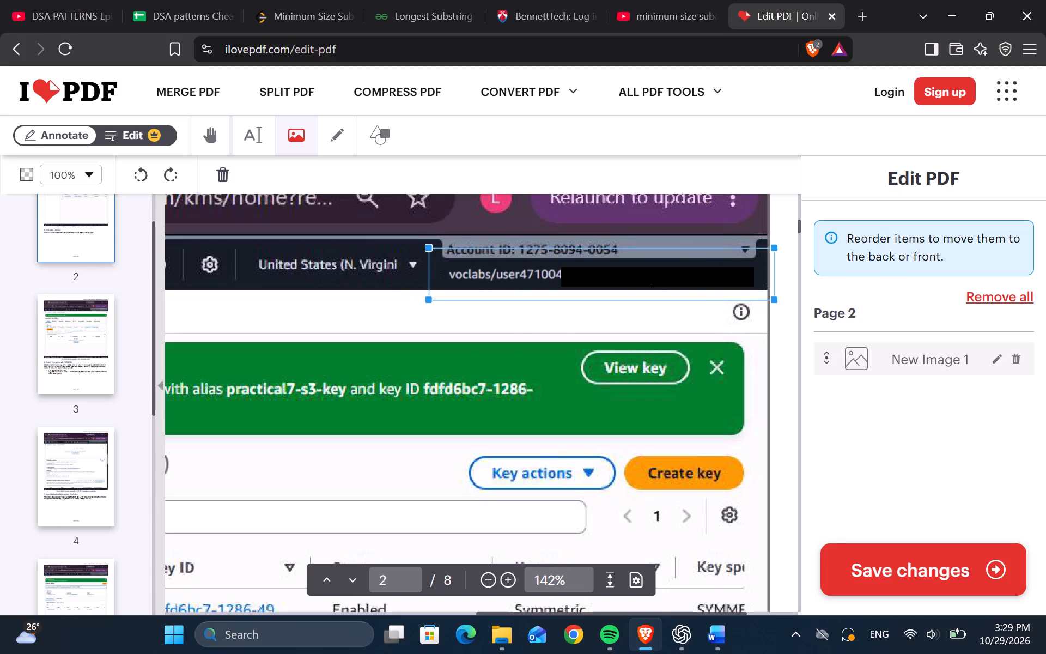
click(631, 271)
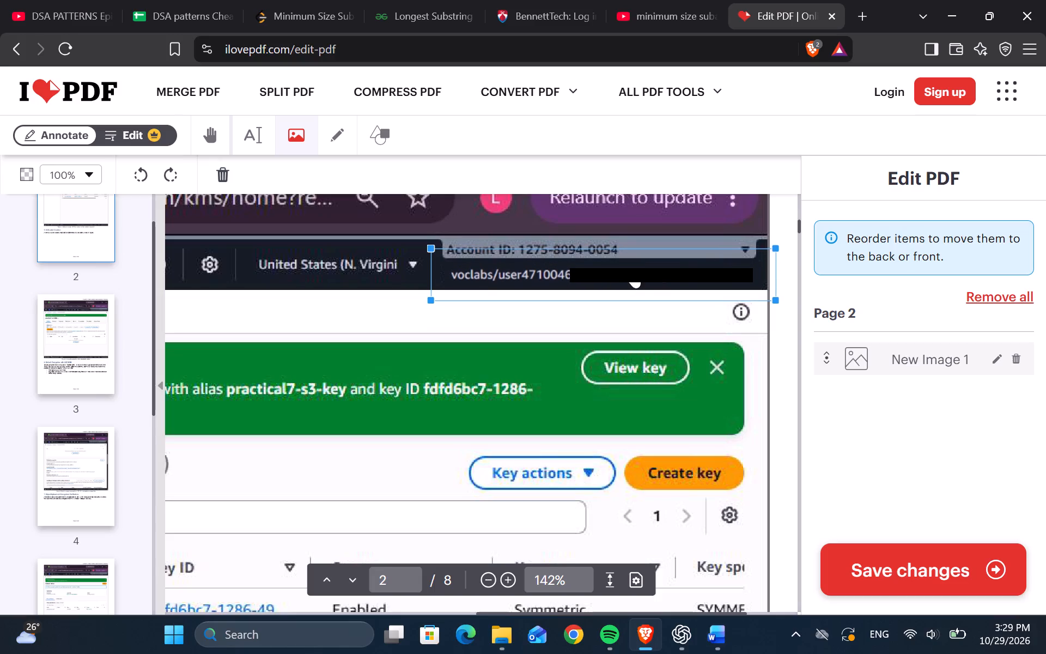
click(633, 309)
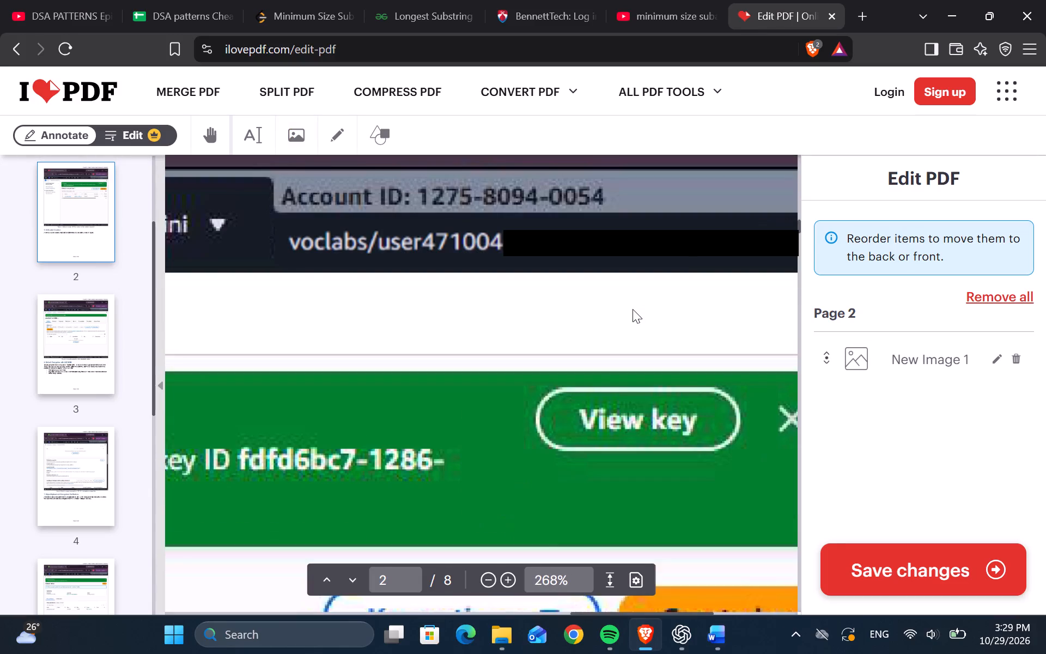
Go to page 3 of the PDF and open the image picker for inserting another image.
scroll(633, 309, up, 7)
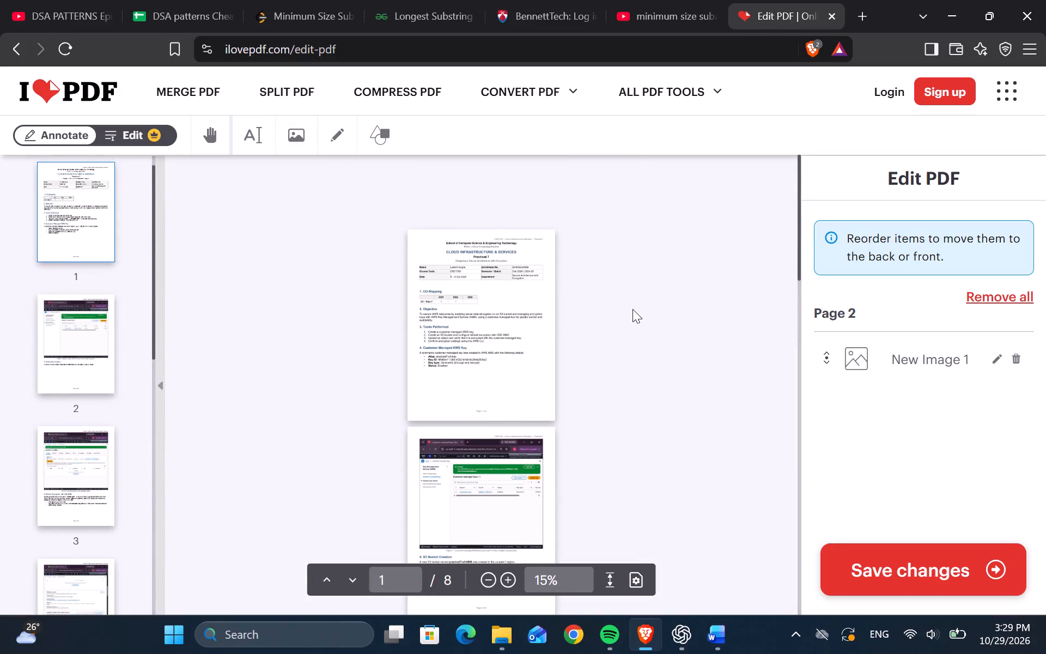
scroll(633, 309, up, 2)
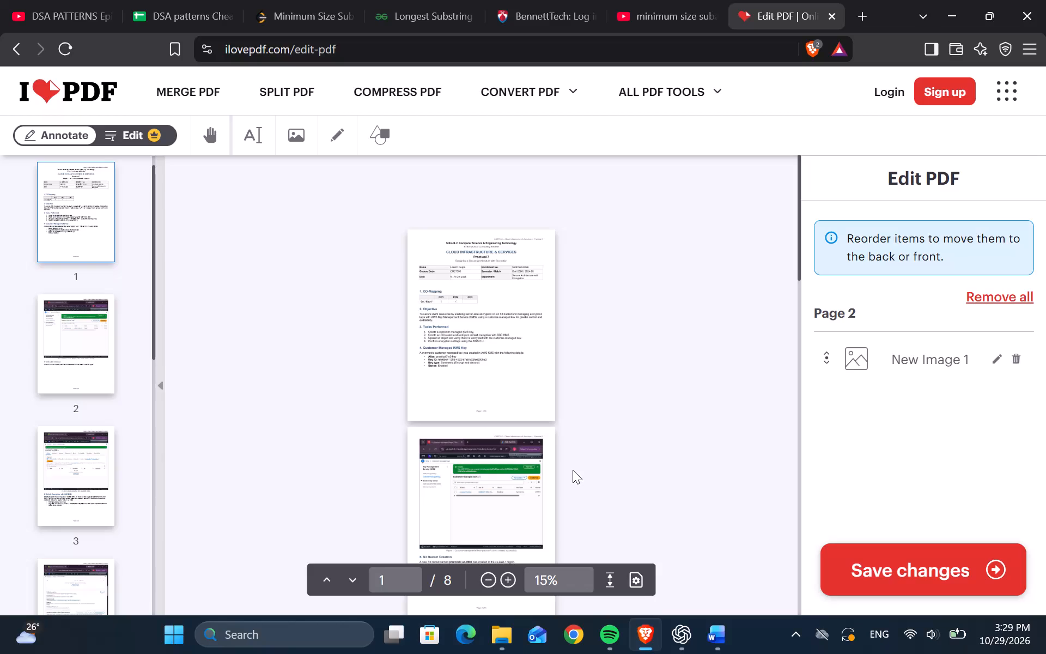
scroll(573, 470, down, 2)
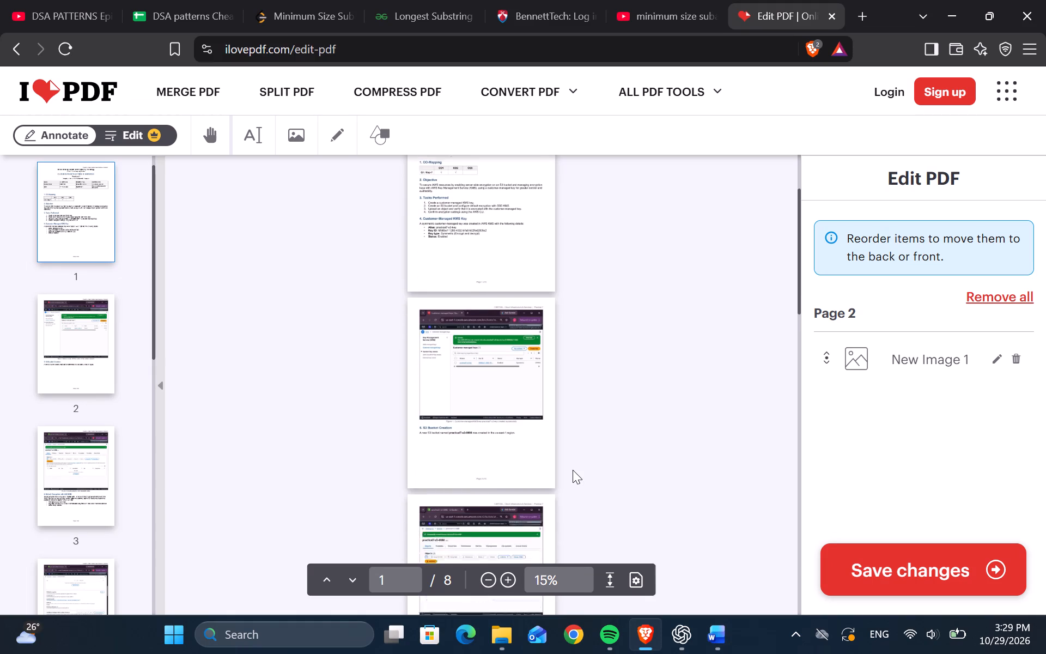
scroll(573, 470, down, 1)
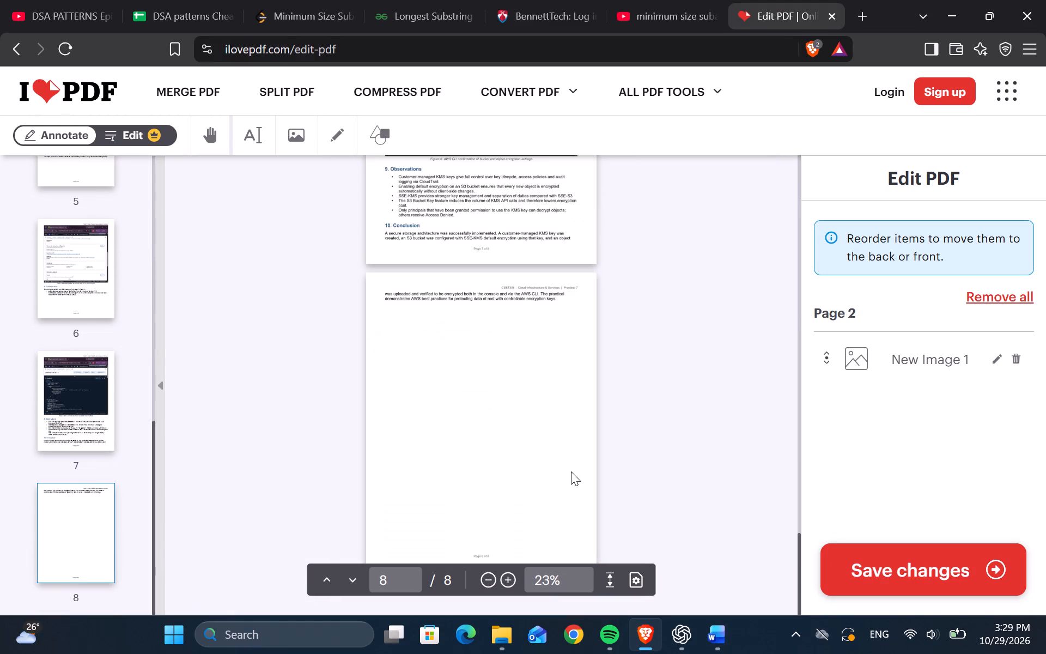
scroll(11, 295, up, 13)
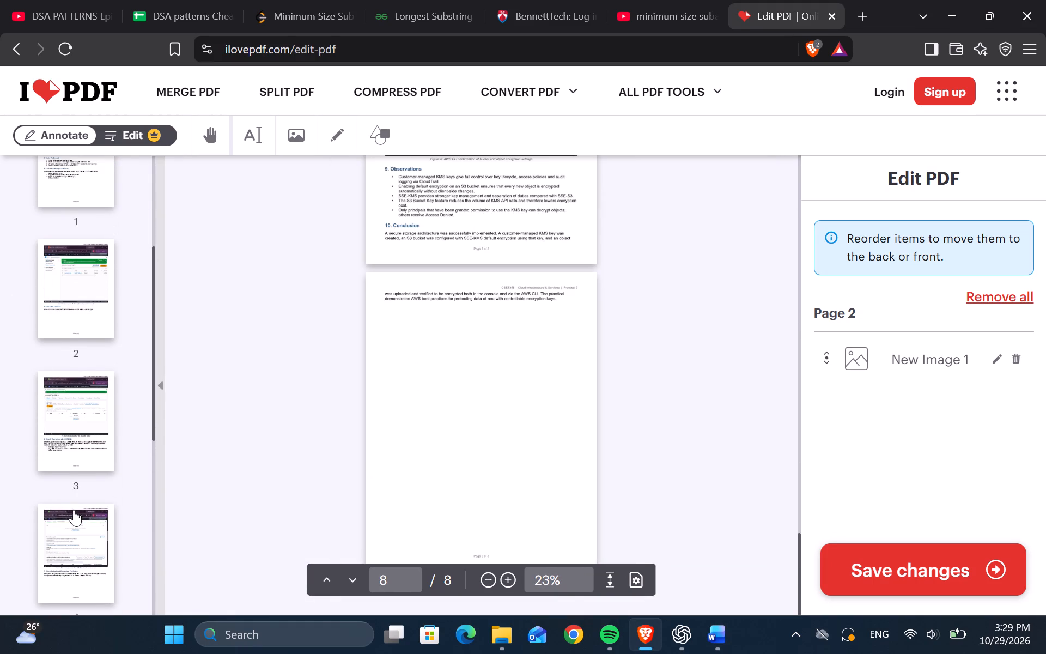
click(74, 516)
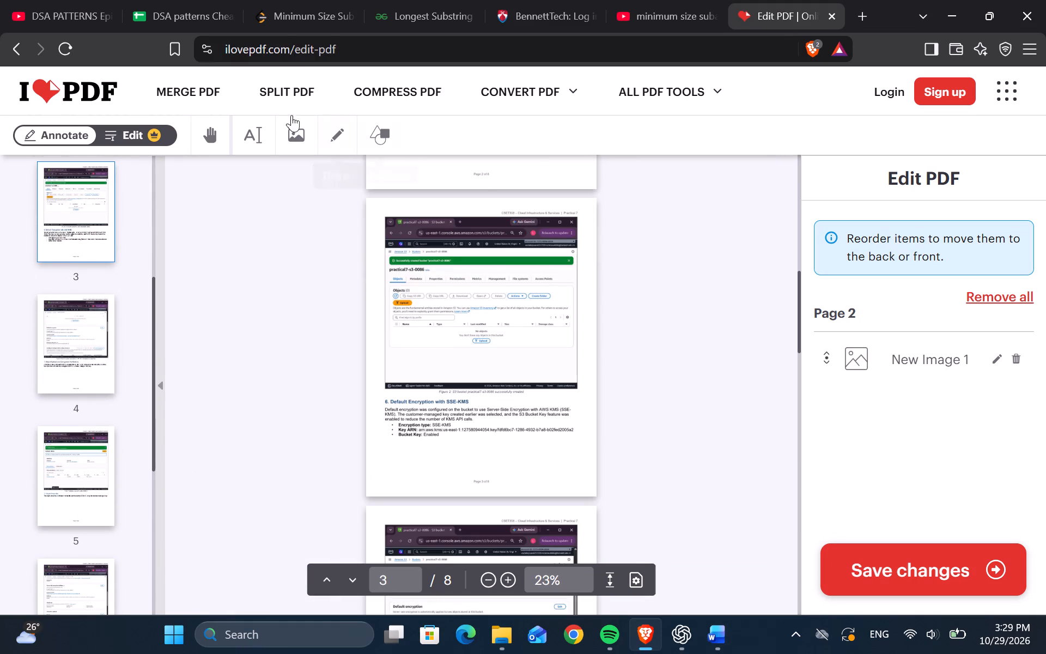
click(288, 134)
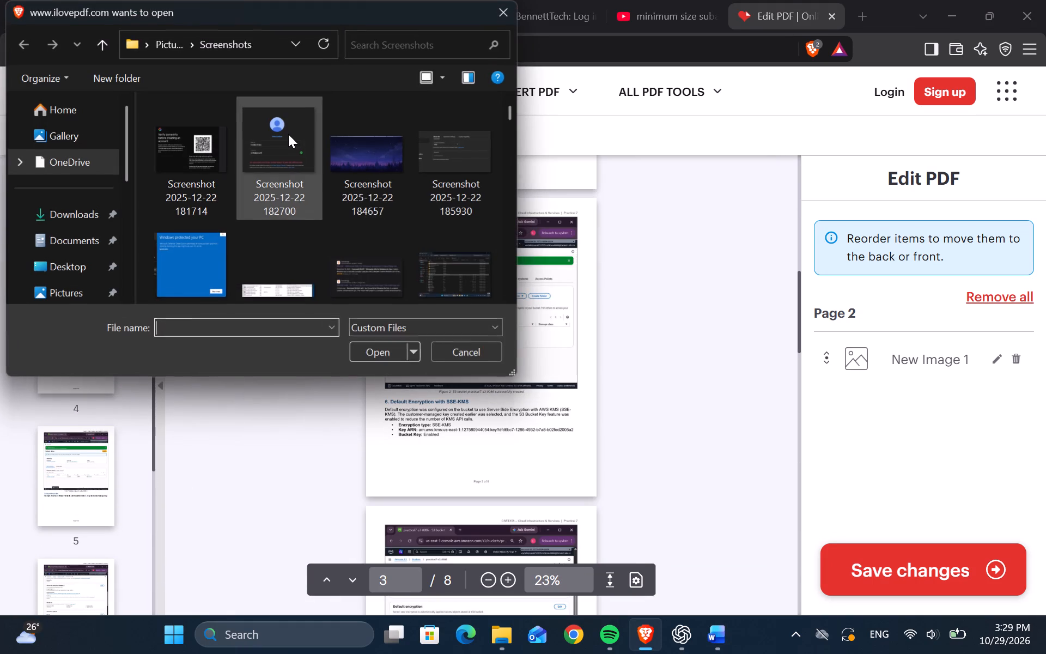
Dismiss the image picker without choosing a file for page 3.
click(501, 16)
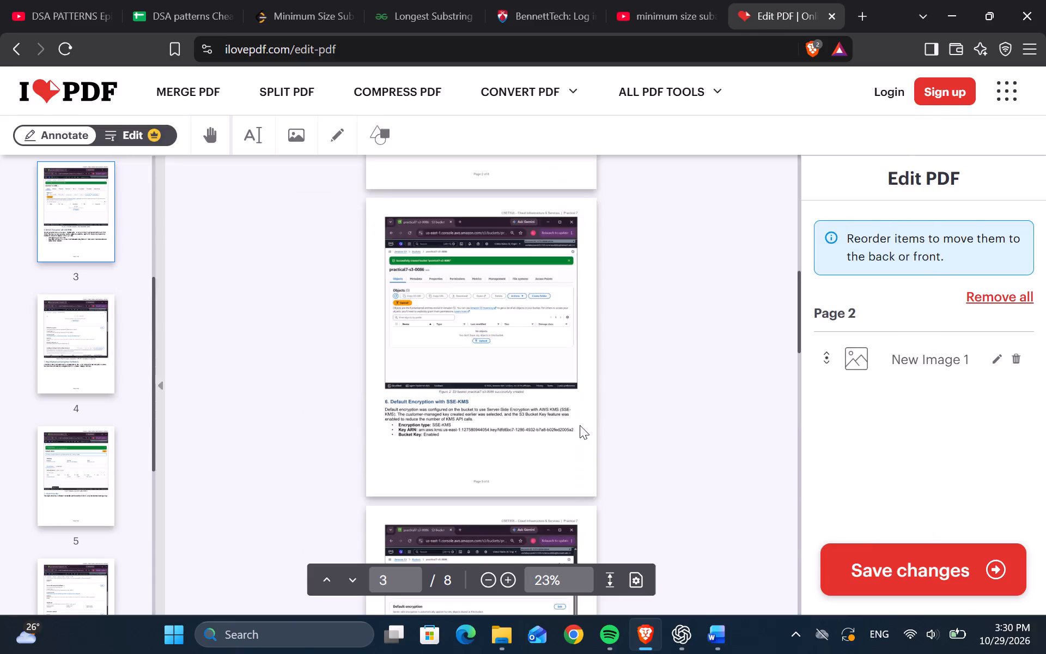
Search the computer for the whatsapp app.
click(174, 637)
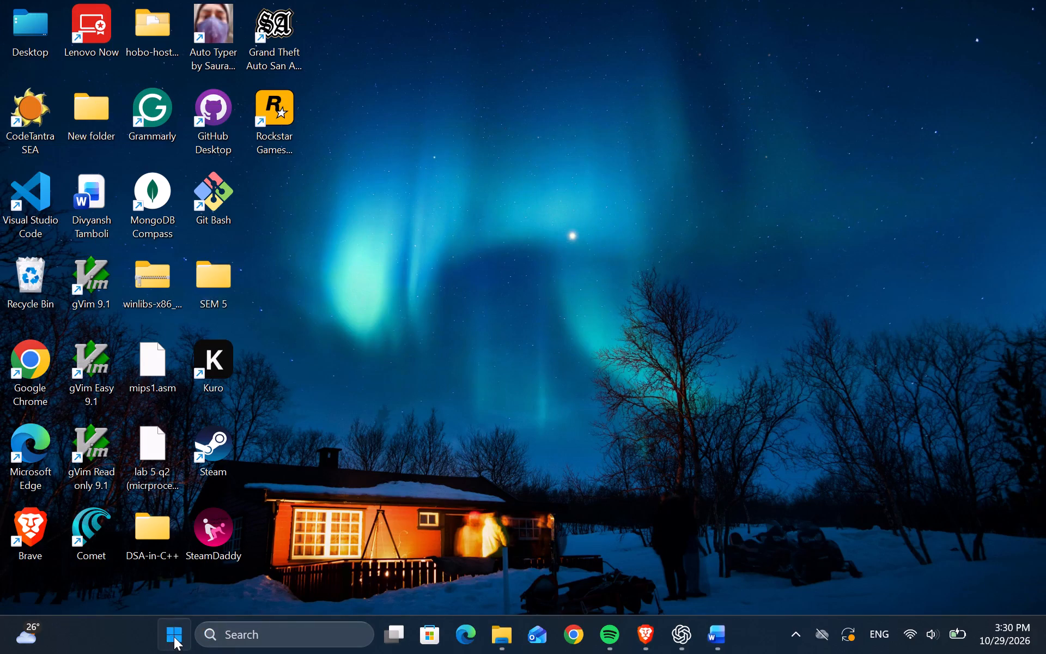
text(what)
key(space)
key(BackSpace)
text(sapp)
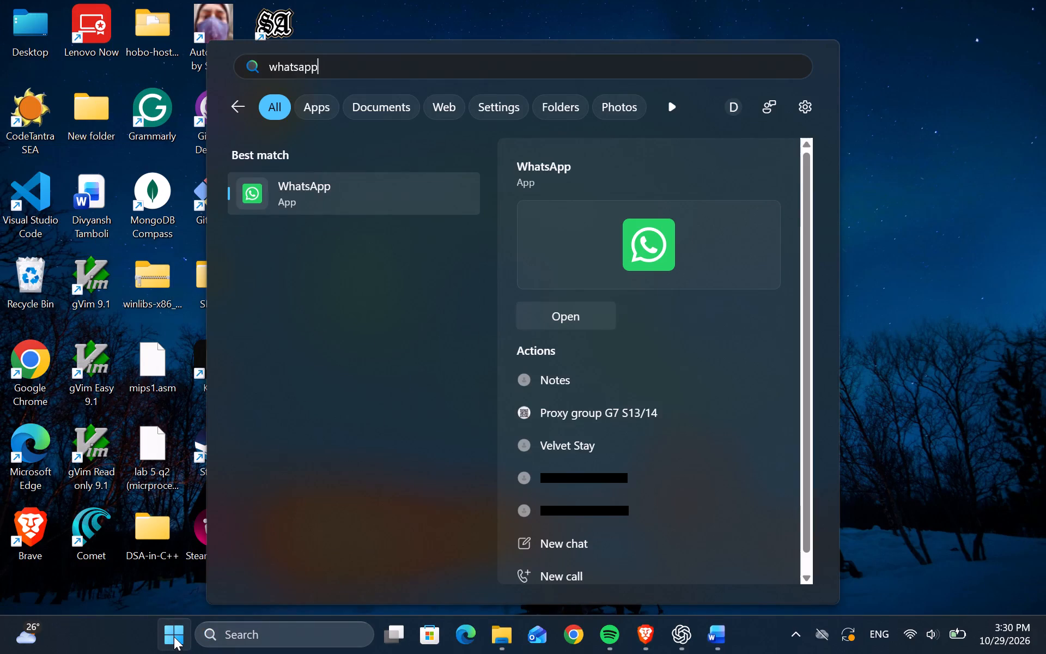
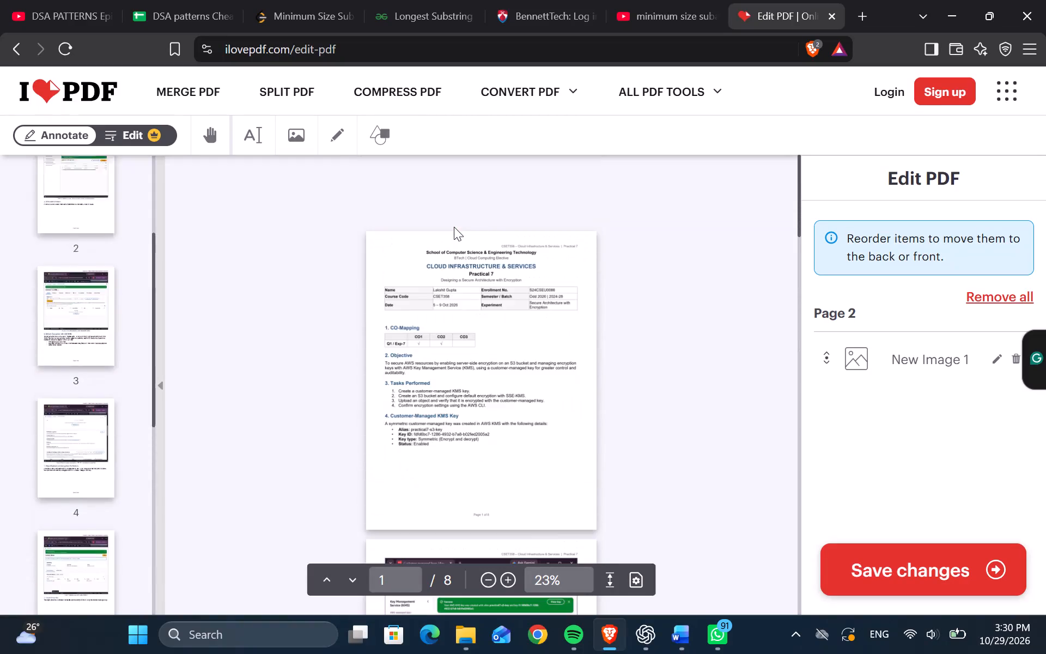
scroll(454, 227, down, 4)
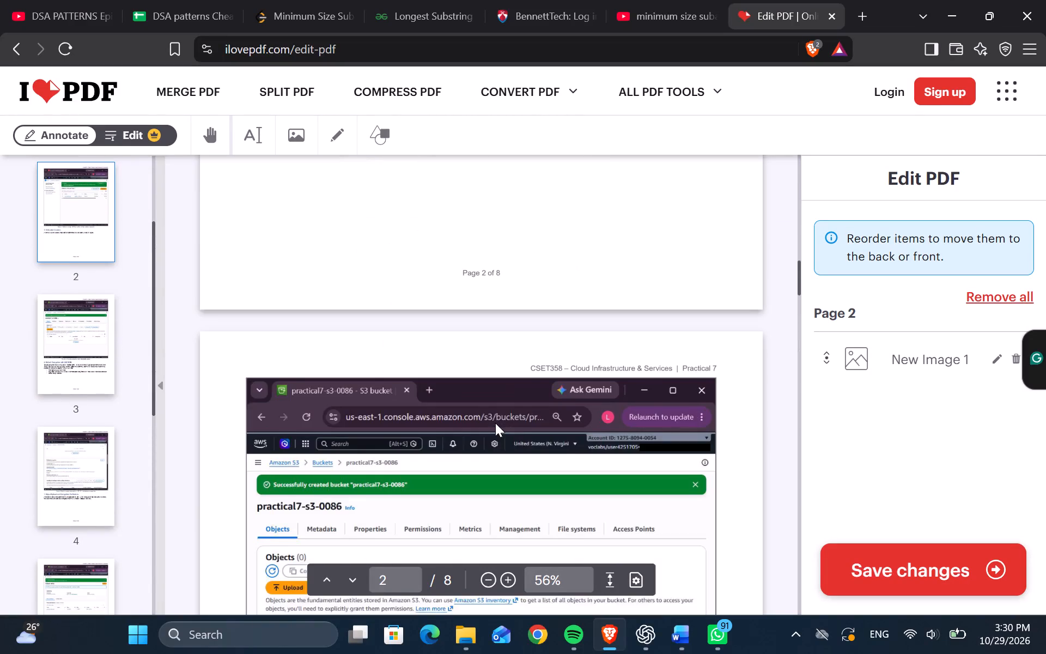
scroll(495, 423, down, 2)
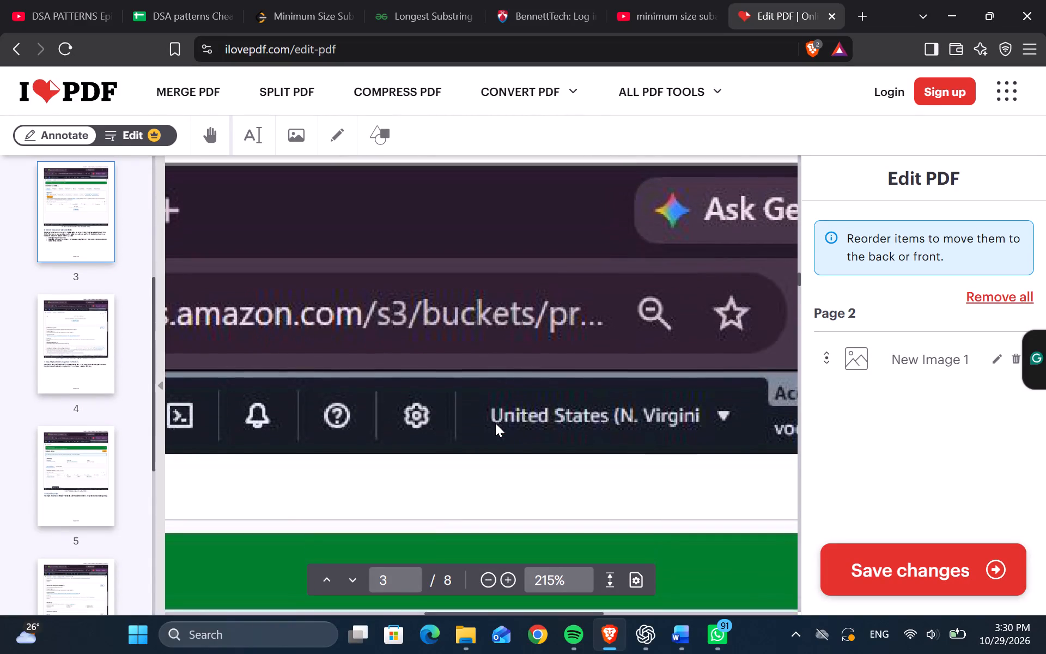
scroll(495, 423, down, 1)
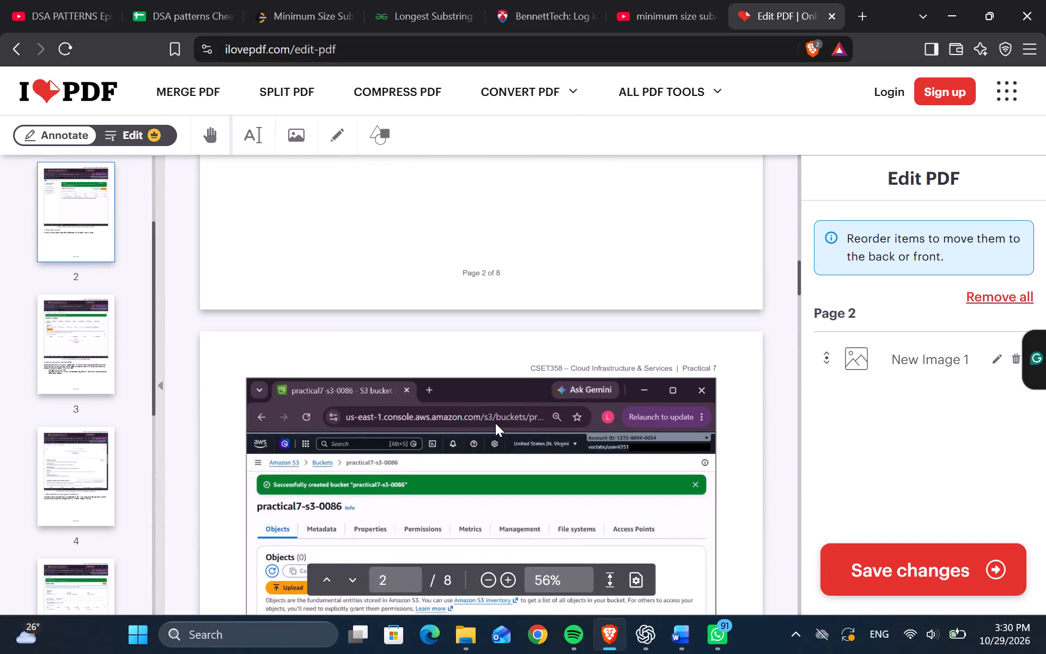
scroll(495, 423, down, 4)
scroll(495, 423, up, 2)
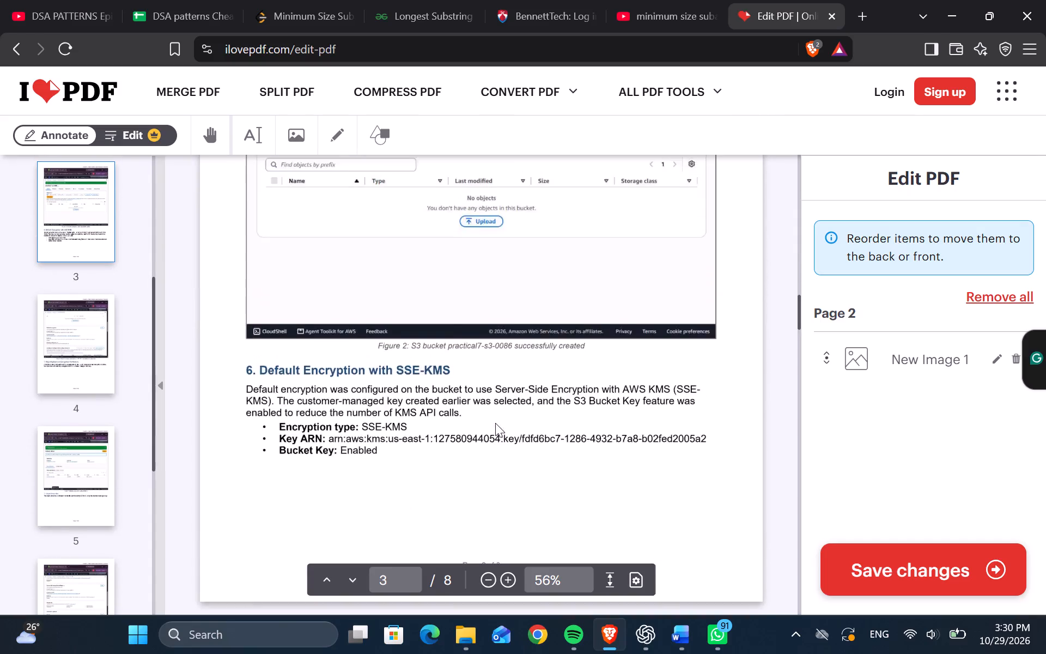
scroll(495, 423, up, 4)
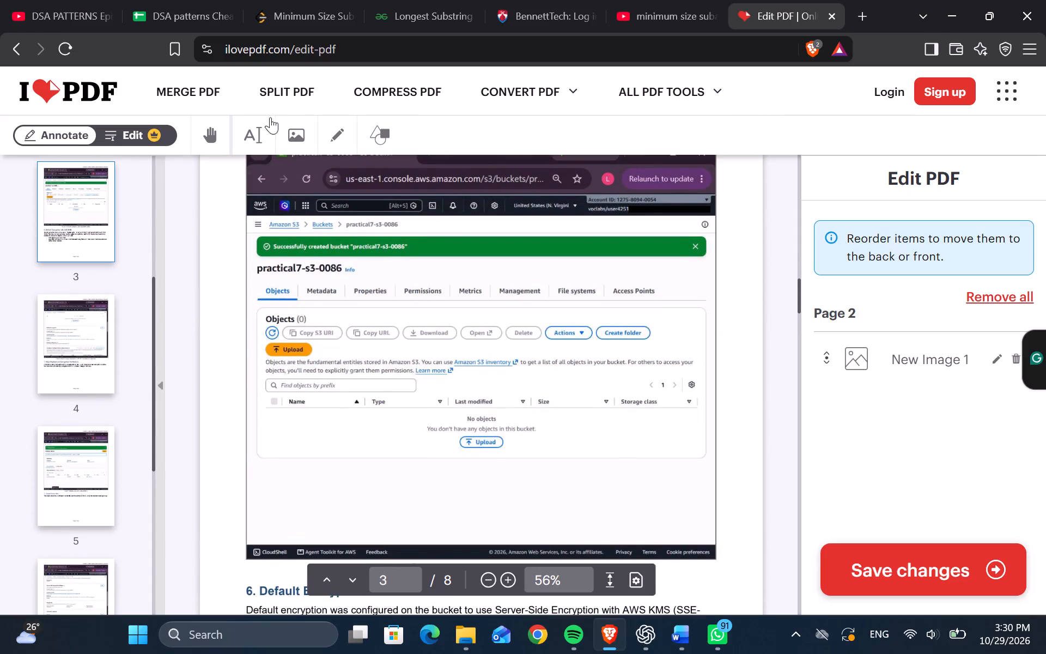
click(308, 132)
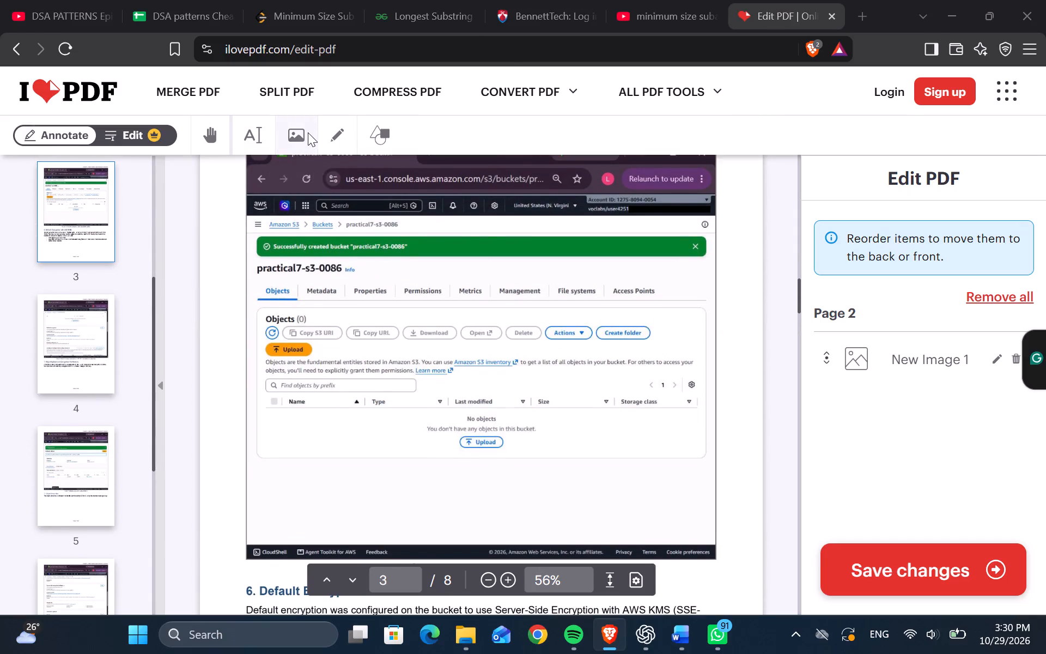
click(80, 130)
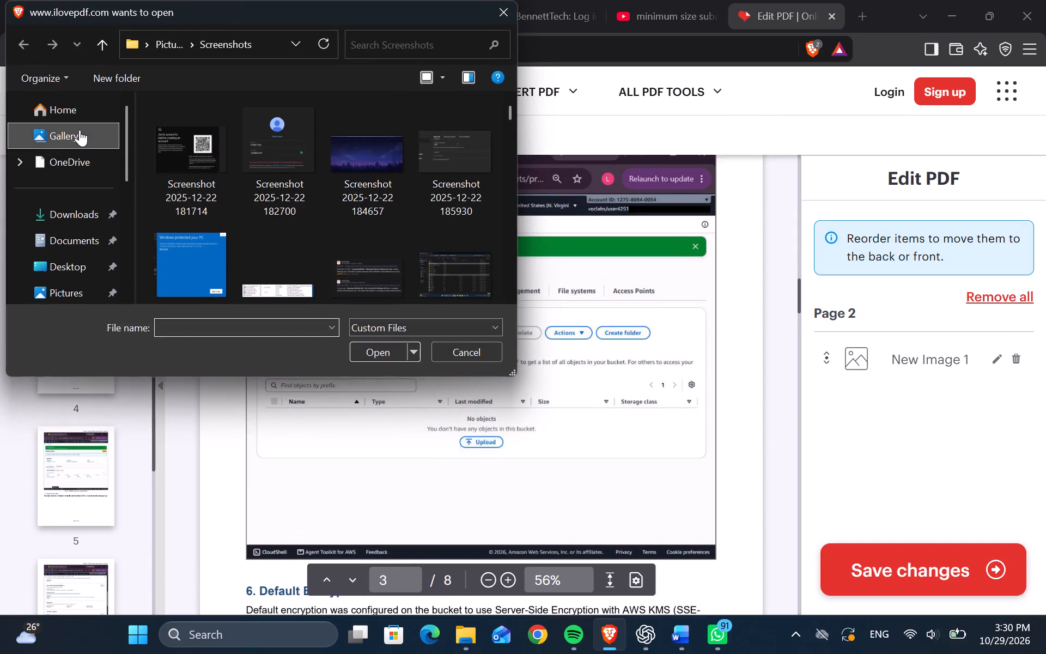
click(198, 160)
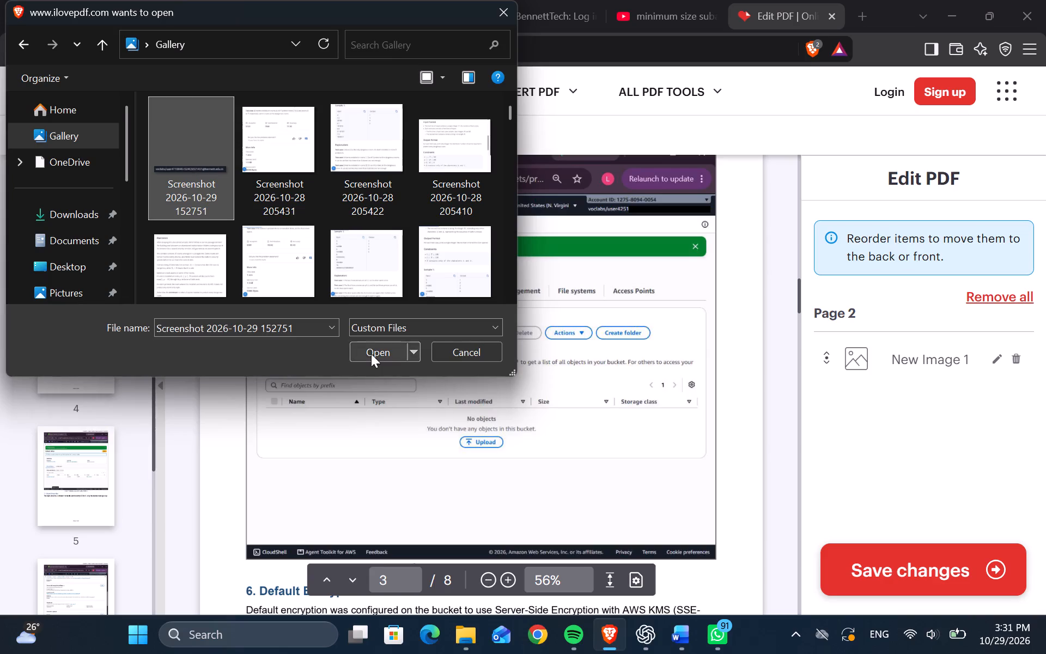
click(371, 354)
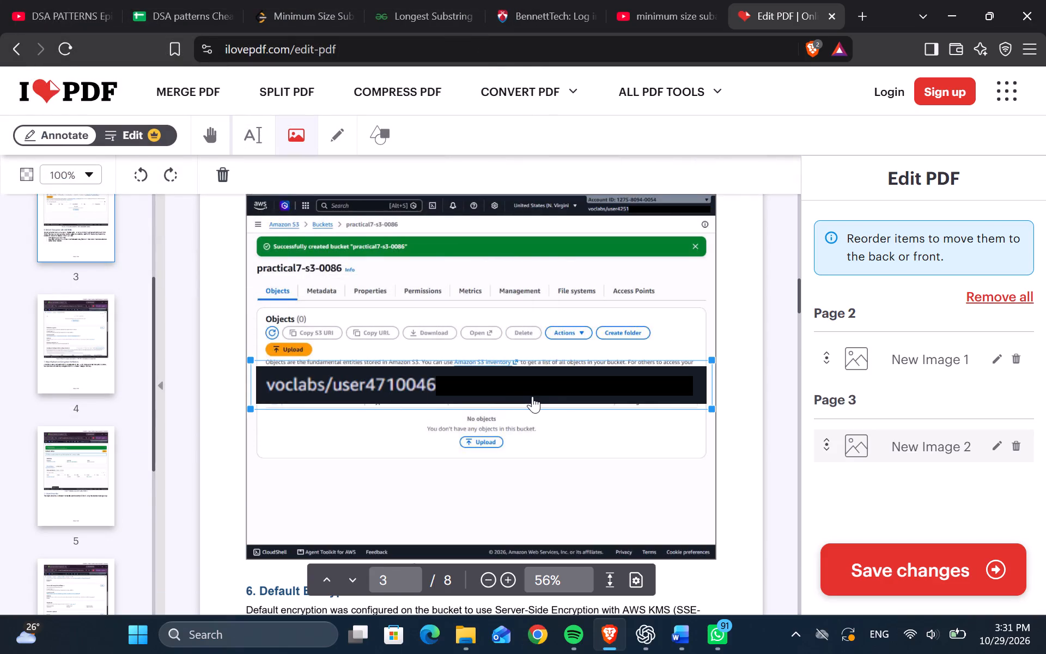
Shrink the page 3 voclabs snip to the AWS header's text size and place it over the user line below the account ID.
drag(532, 396, 586, 232)
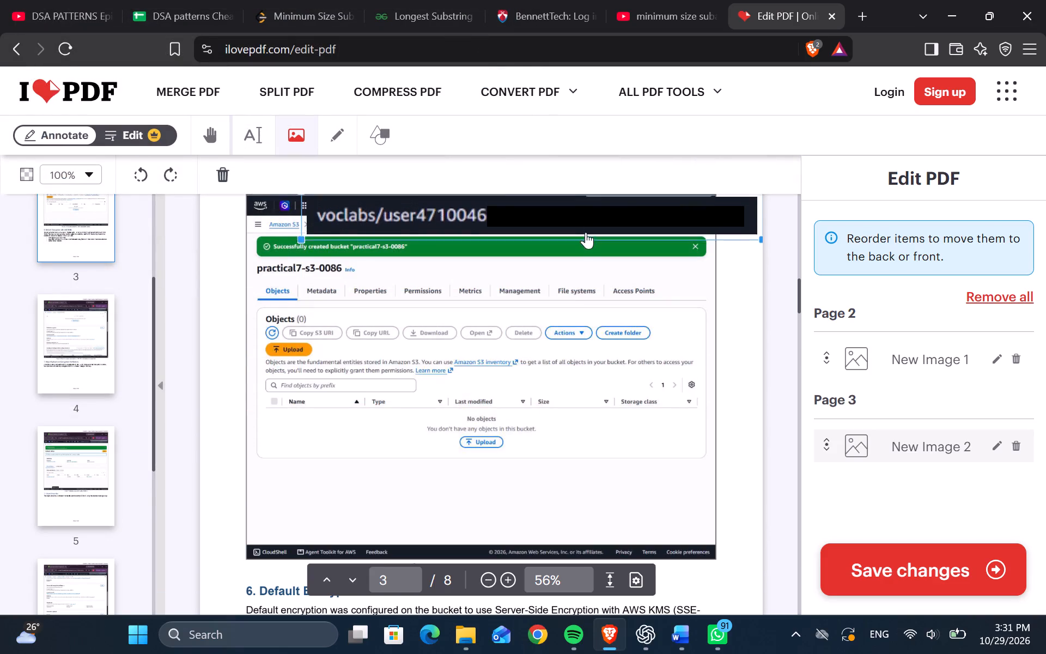
drag(586, 232, 584, 240)
drag(761, 250, 612, 233)
drag(436, 210, 628, 208)
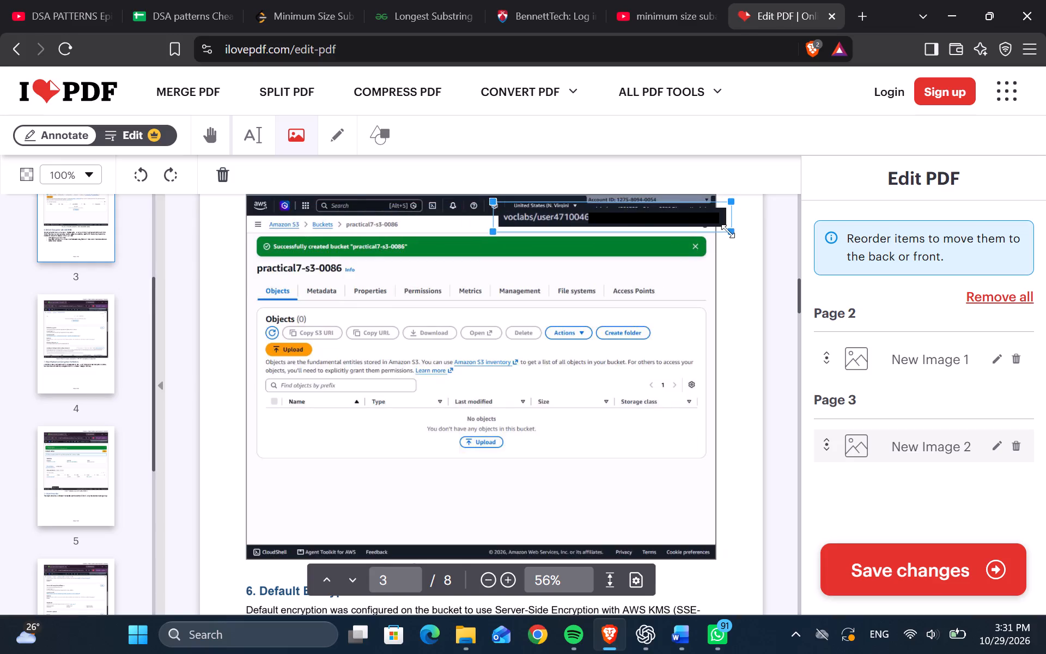
drag(728, 231, 697, 222)
drag(605, 215, 648, 209)
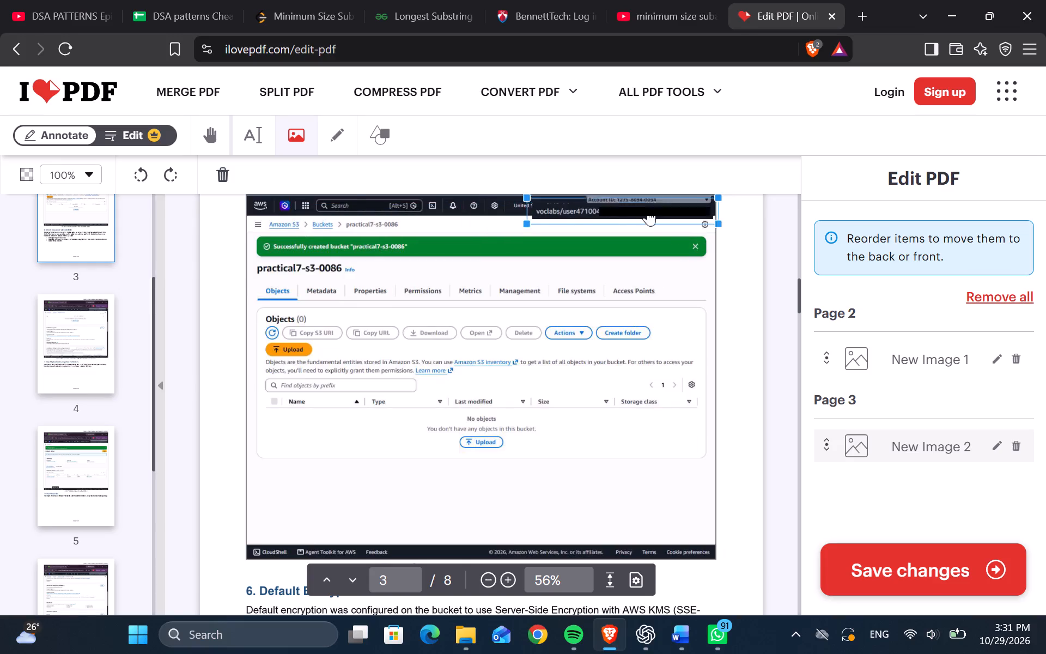
drag(648, 209, 664, 209)
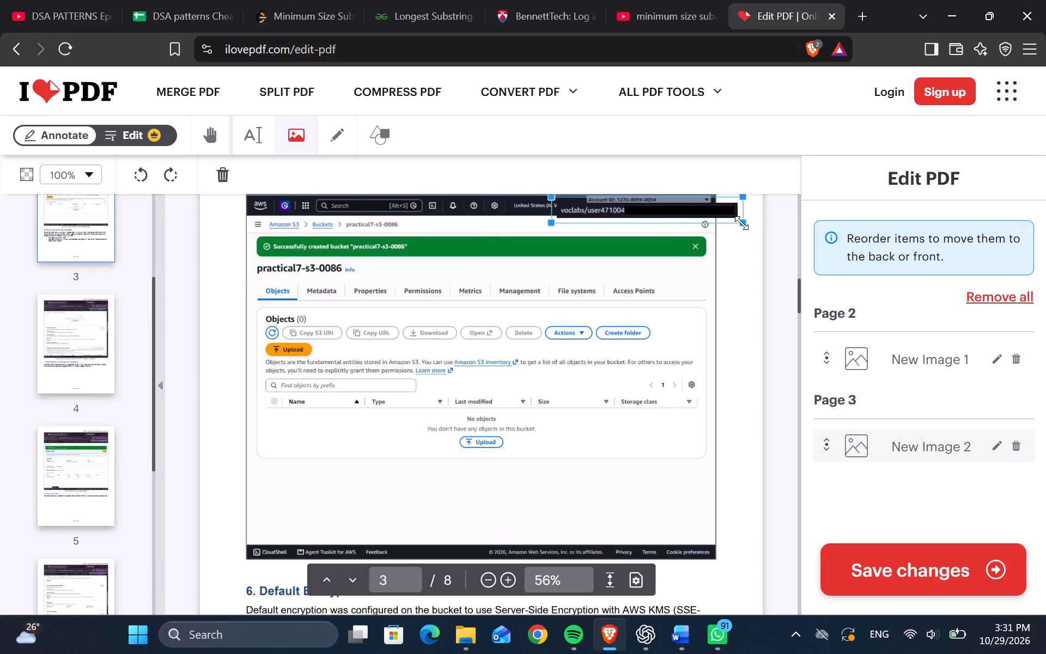
drag(741, 223, 720, 216)
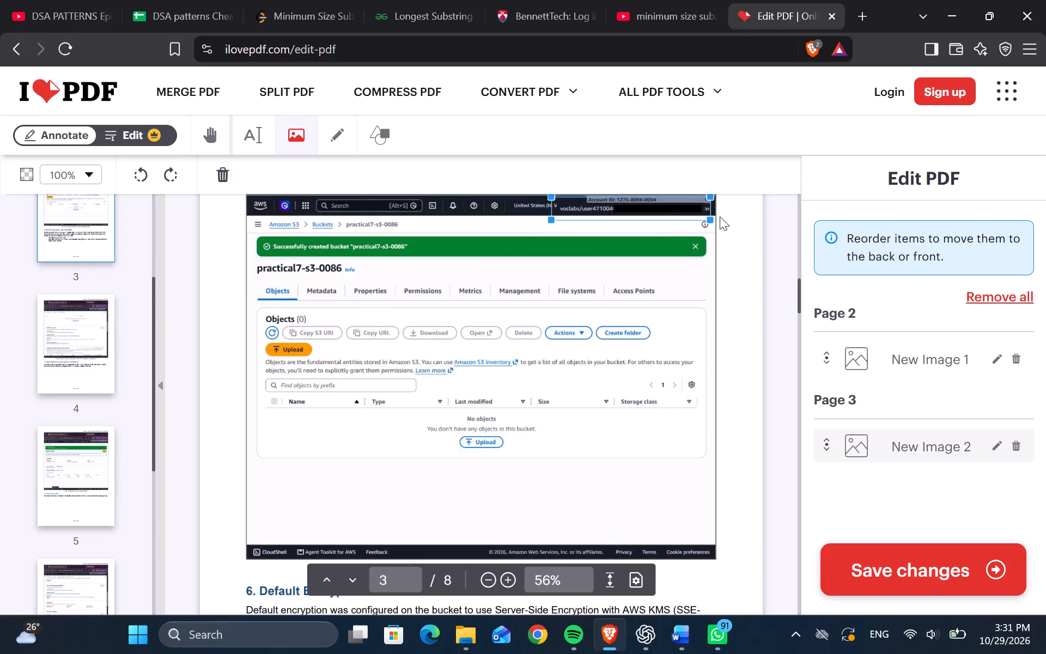
drag(646, 205, 653, 206)
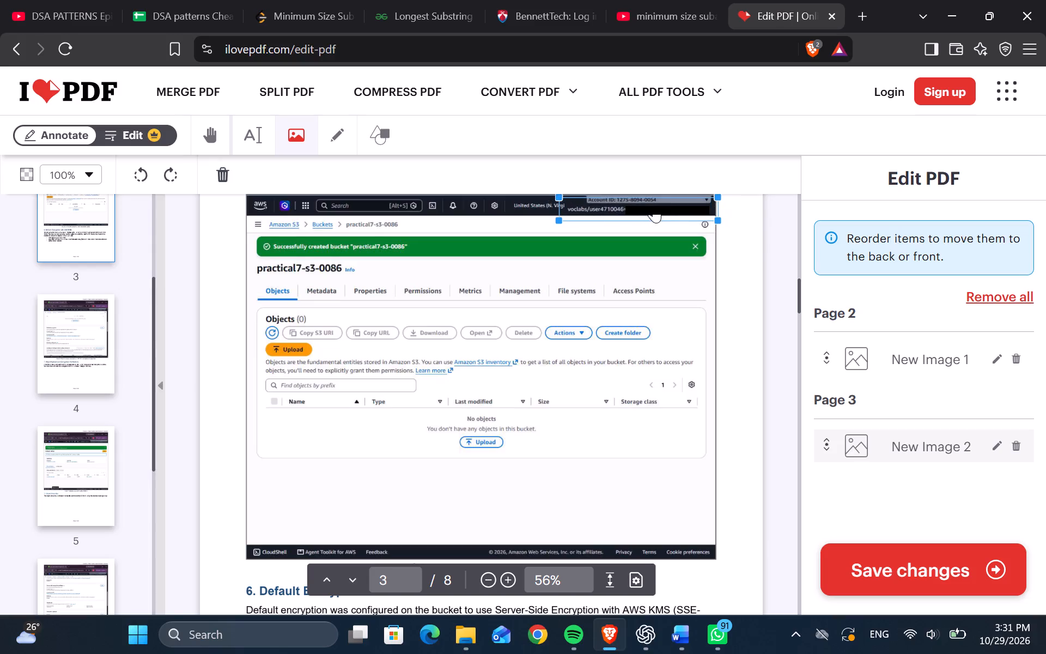
drag(653, 206, 654, 207)
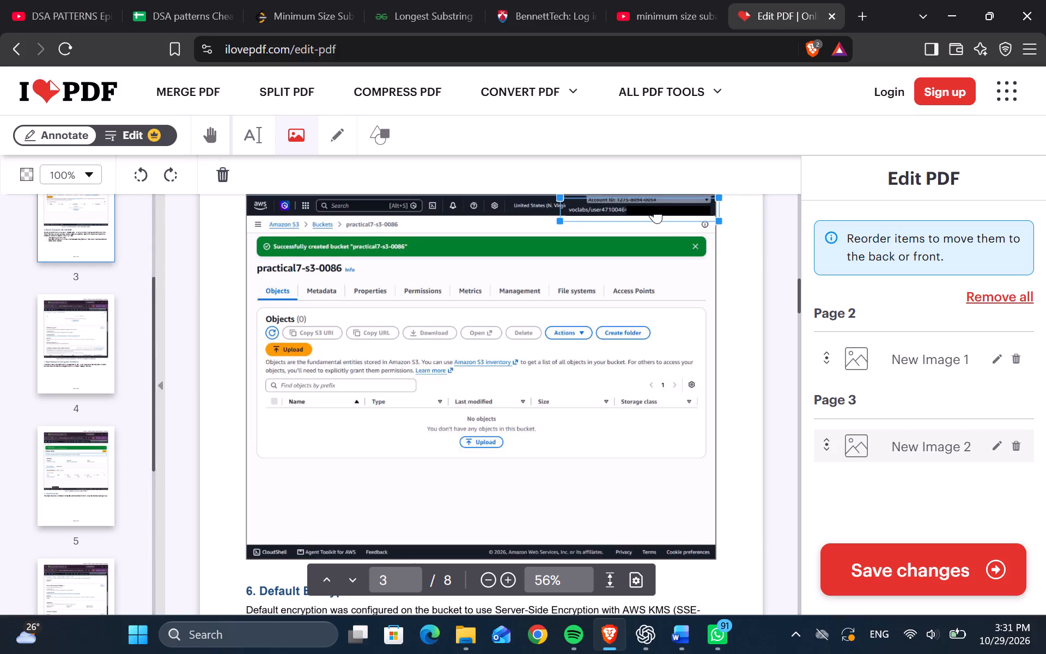
click(751, 250)
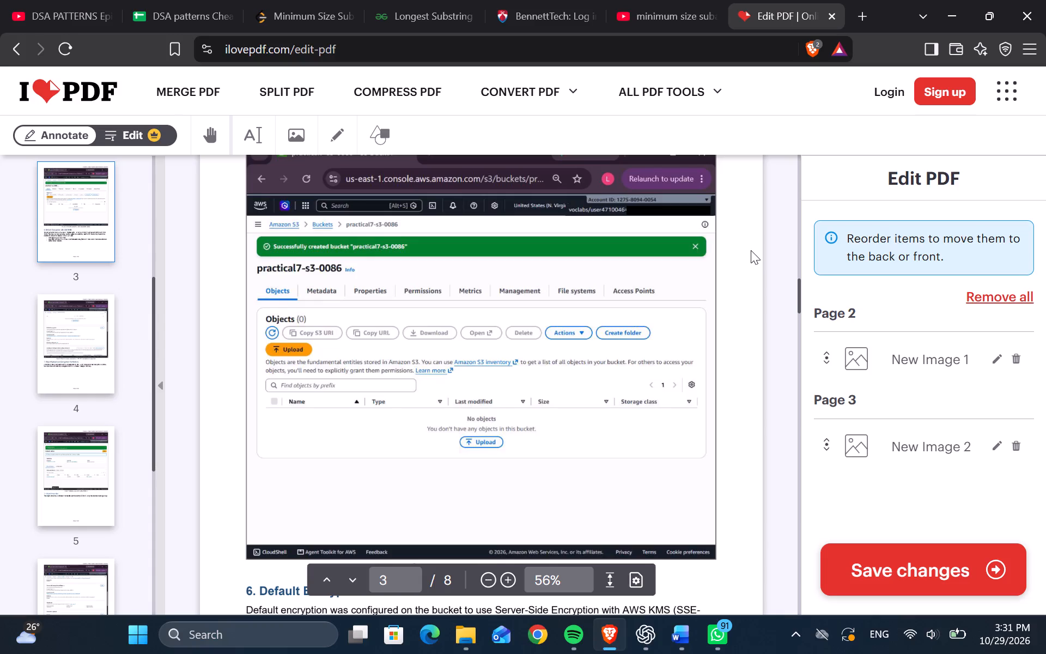
Narrow the page 3 snip slightly from its start edge, realign it over the voclabs user line and deselect it.
scroll(764, 120, up, 1)
scroll(764, 120, down, 1)
scroll(764, 120, up, 1)
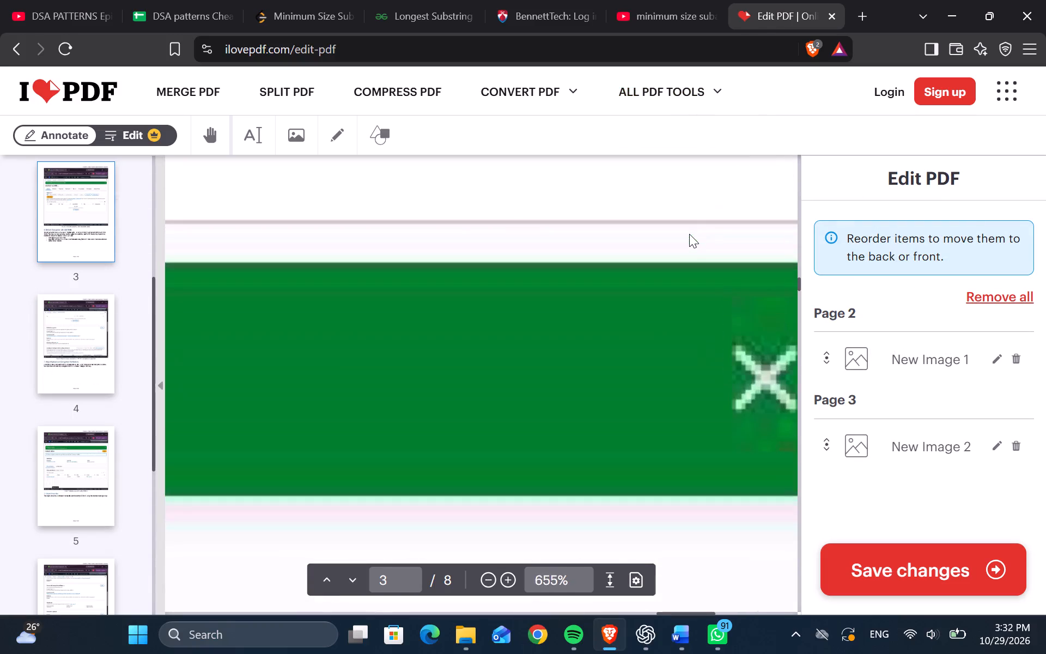
click(713, 217)
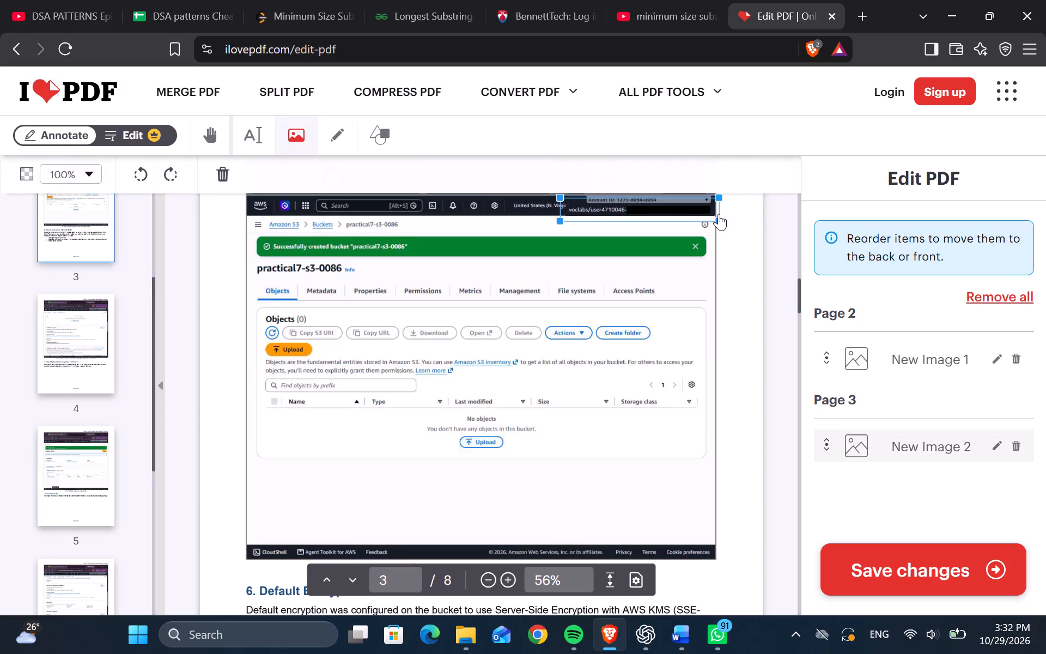
click(716, 216)
click(752, 107)
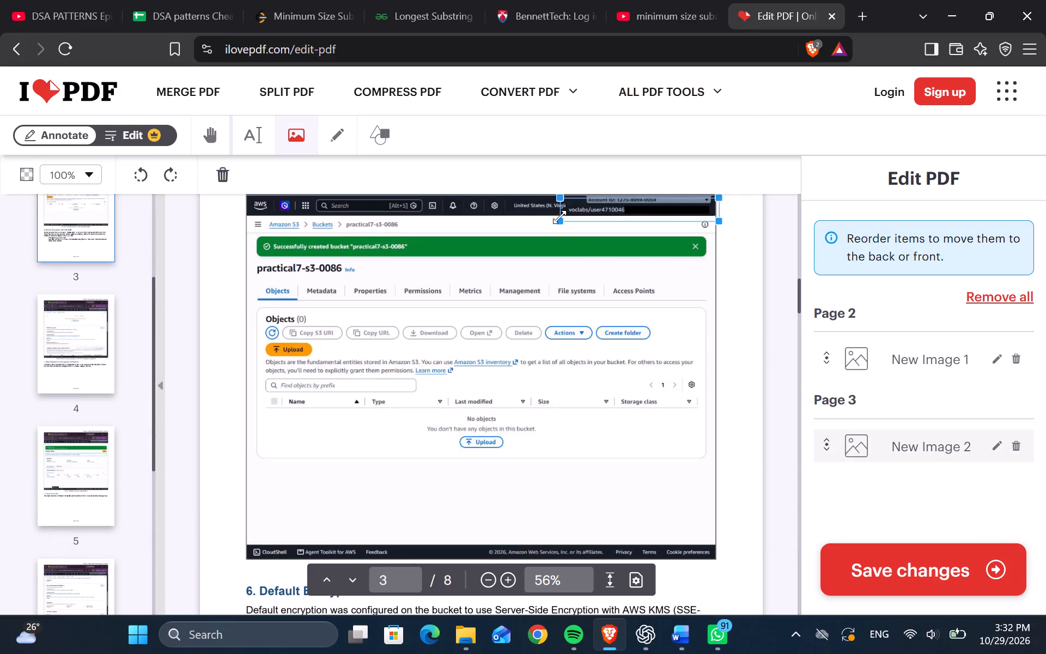
drag(560, 217, 567, 217)
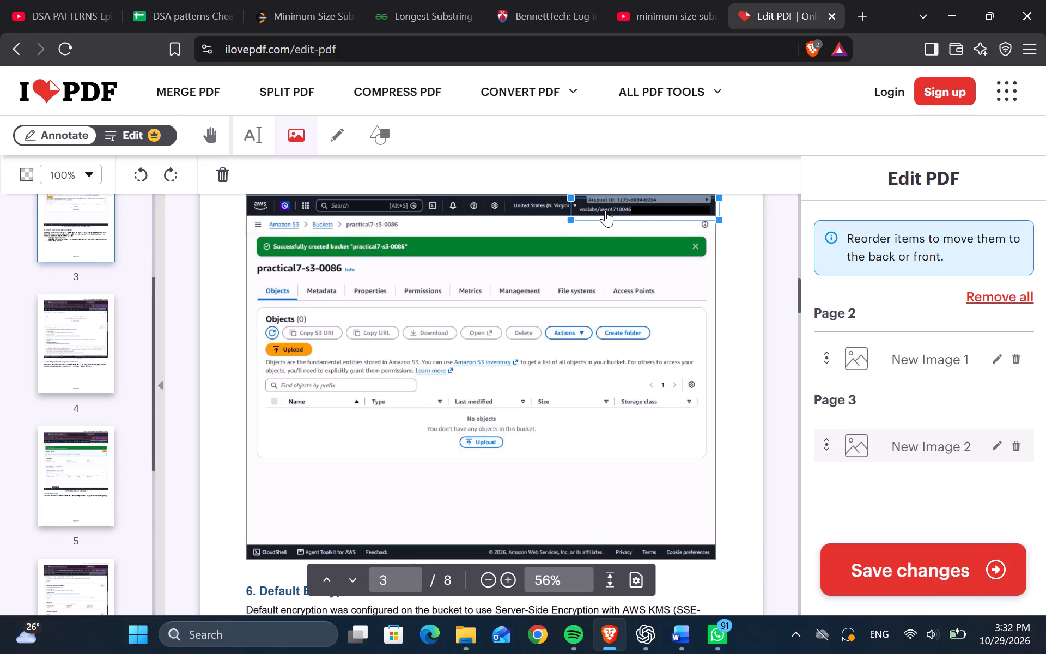
click(605, 211)
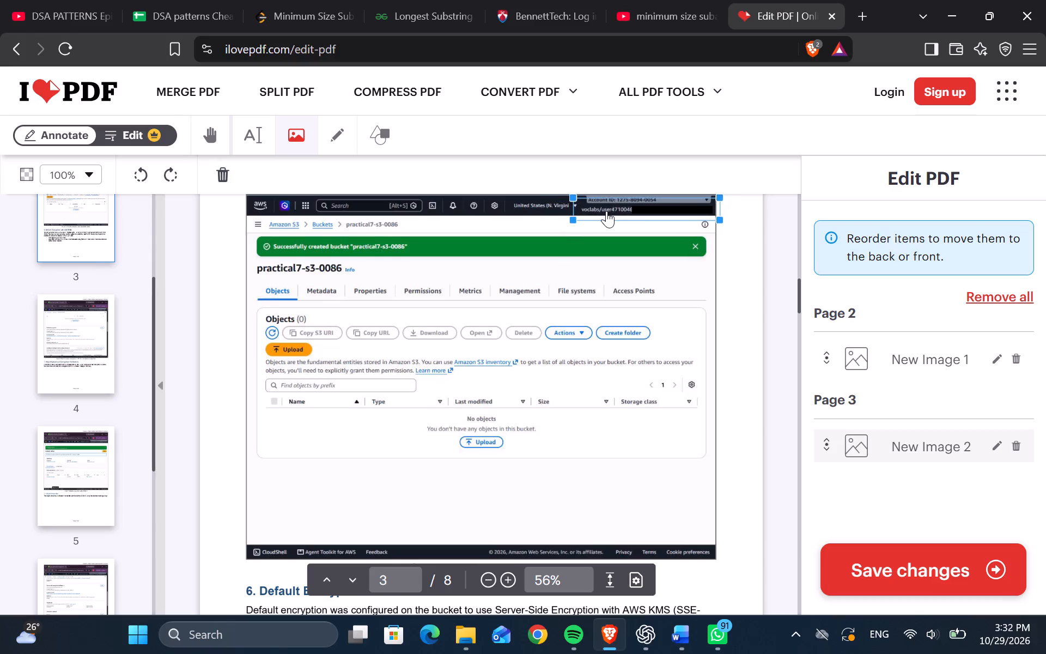
click(760, 235)
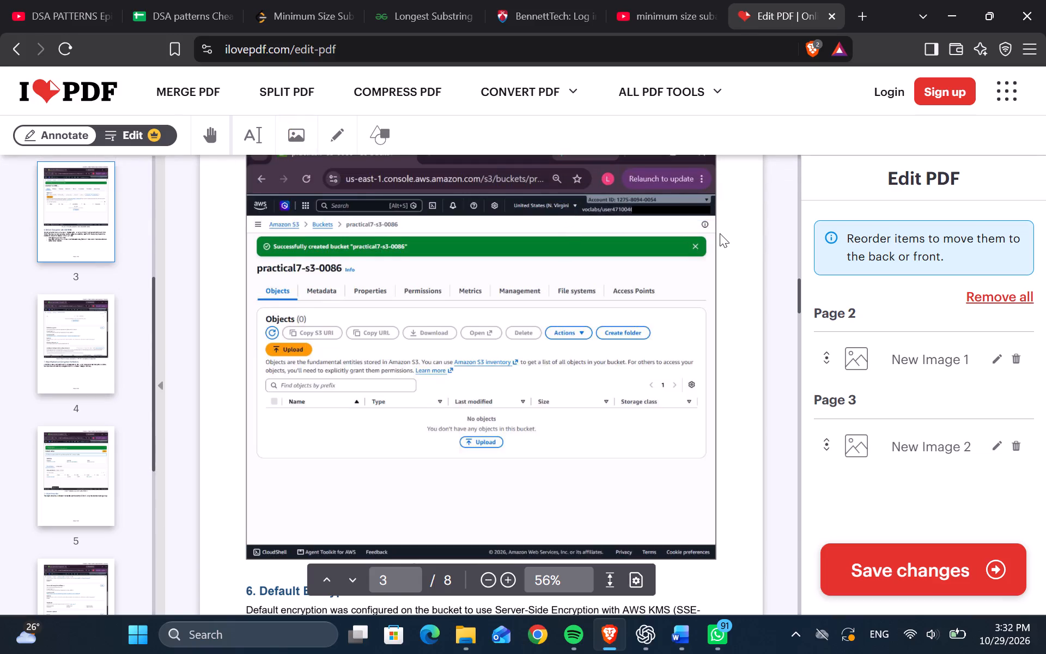
Check the covered user line on page 3 and look over the AWS console header in the page 4 screenshot.
scroll(700, 224, up, 1)
scroll(700, 224, down, 1)
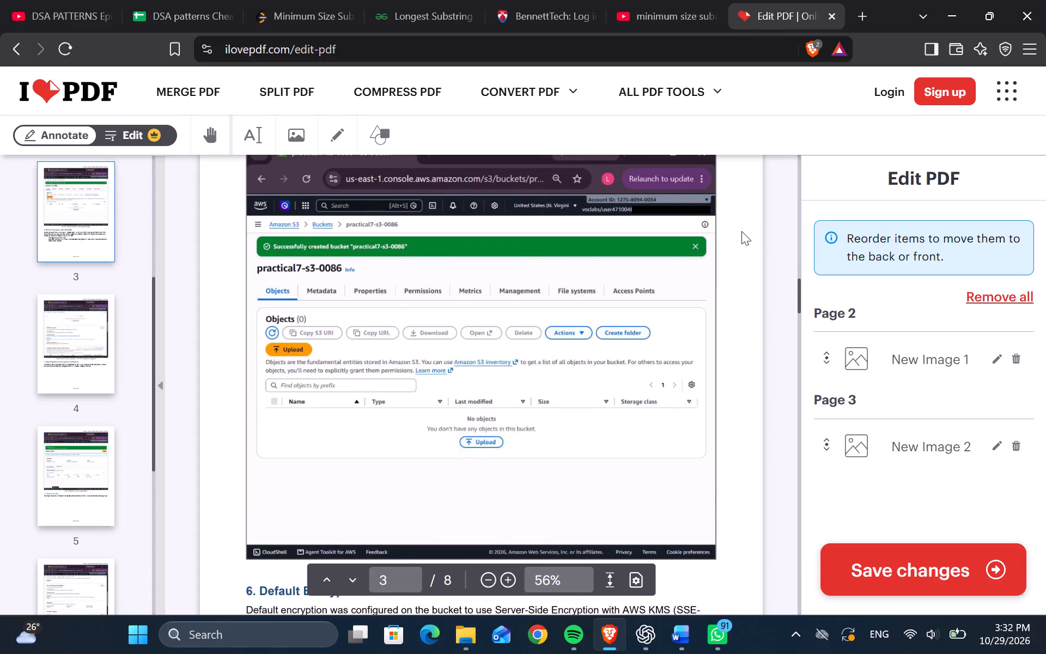
scroll(529, 218, down, 1)
scroll(529, 218, up, 1)
scroll(529, 218, down, 3)
scroll(520, 218, up, 2)
scroll(523, 218, down, 2)
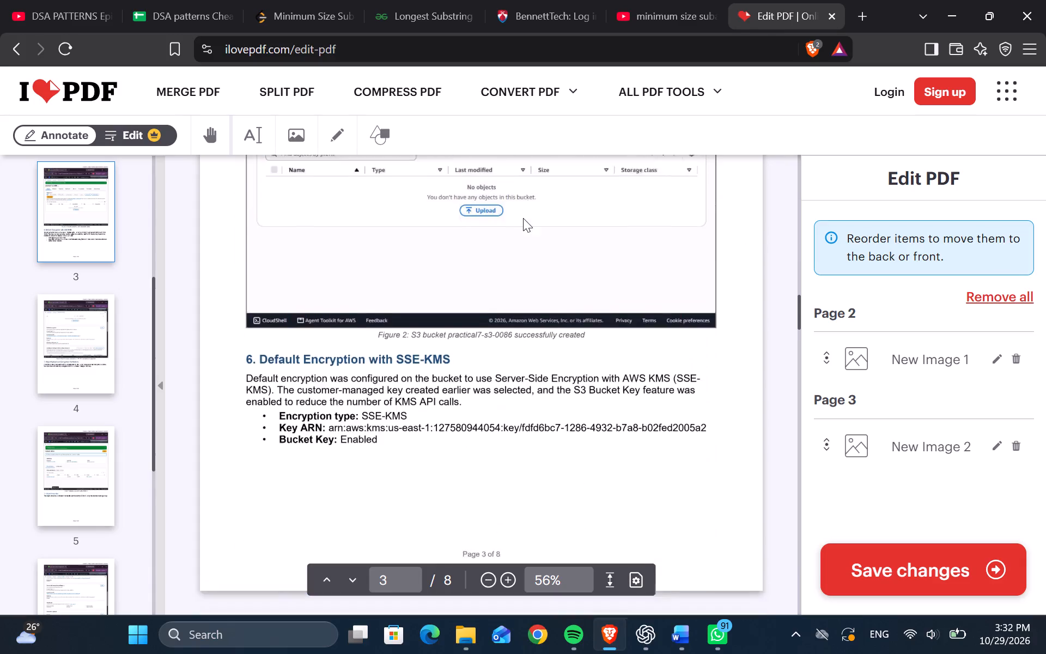
scroll(523, 218, down, 1)
scroll(452, 191, up, 1)
scroll(47, 393, down, 1)
scroll(47, 393, up, 2)
scroll(45, 395, down, 1)
scroll(45, 395, up, 1)
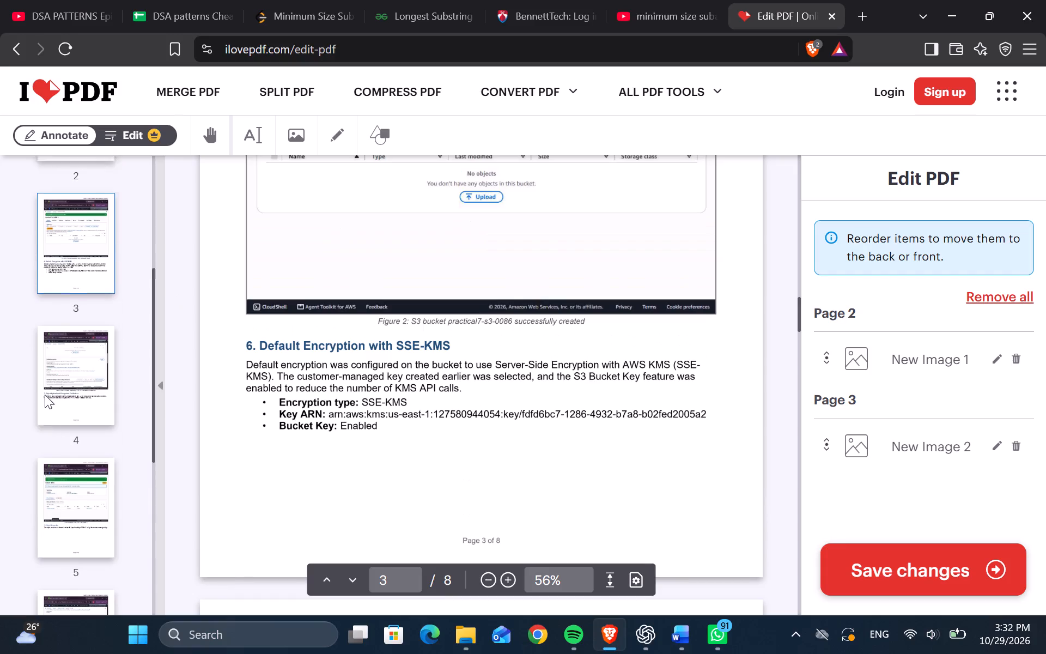
scroll(45, 395, up, 1)
scroll(45, 395, down, 3)
scroll(45, 395, up, 1)
click(262, 377)
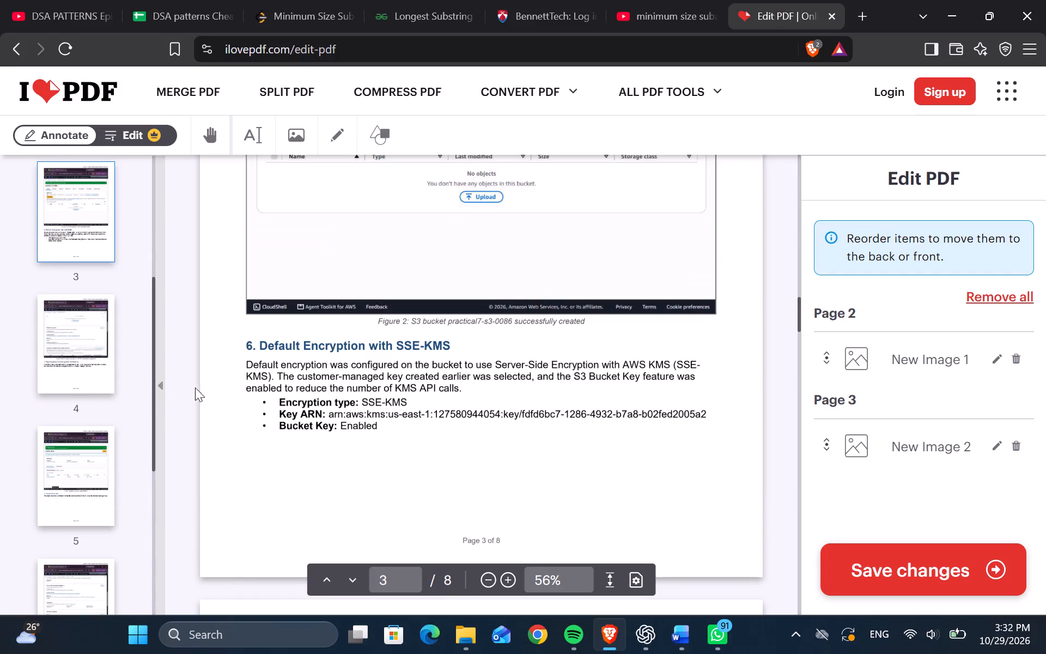
scroll(193, 388, down, 3)
scroll(195, 386, up, 1)
scroll(195, 386, down, 2)
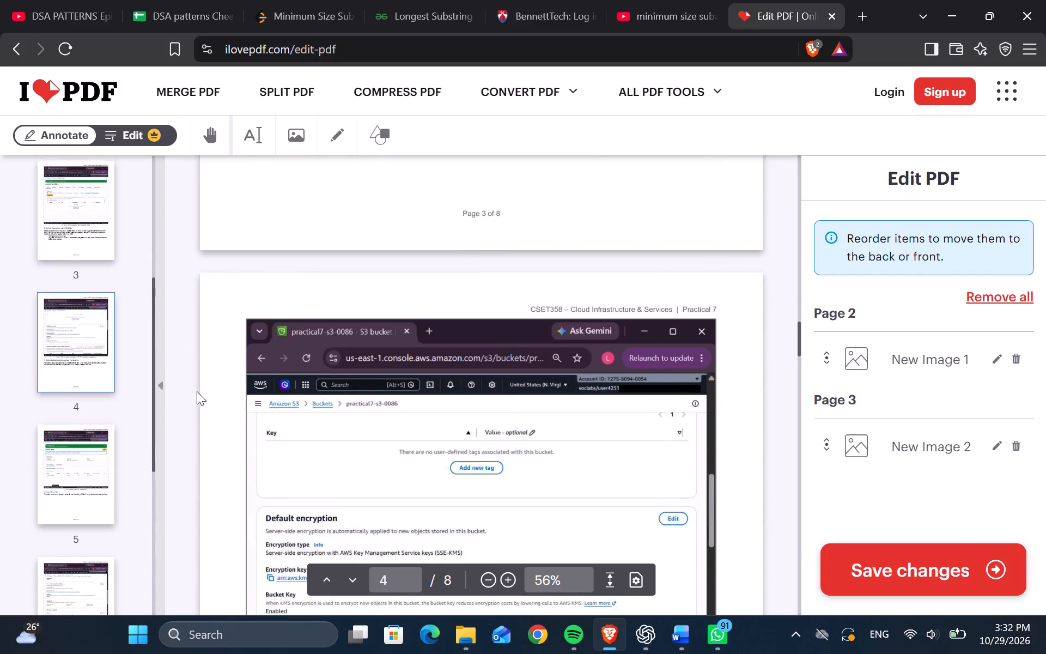
scroll(199, 392, down, 1)
scroll(199, 392, up, 5)
scroll(203, 387, down, 3)
scroll(203, 387, up, 1)
scroll(203, 392, down, 1)
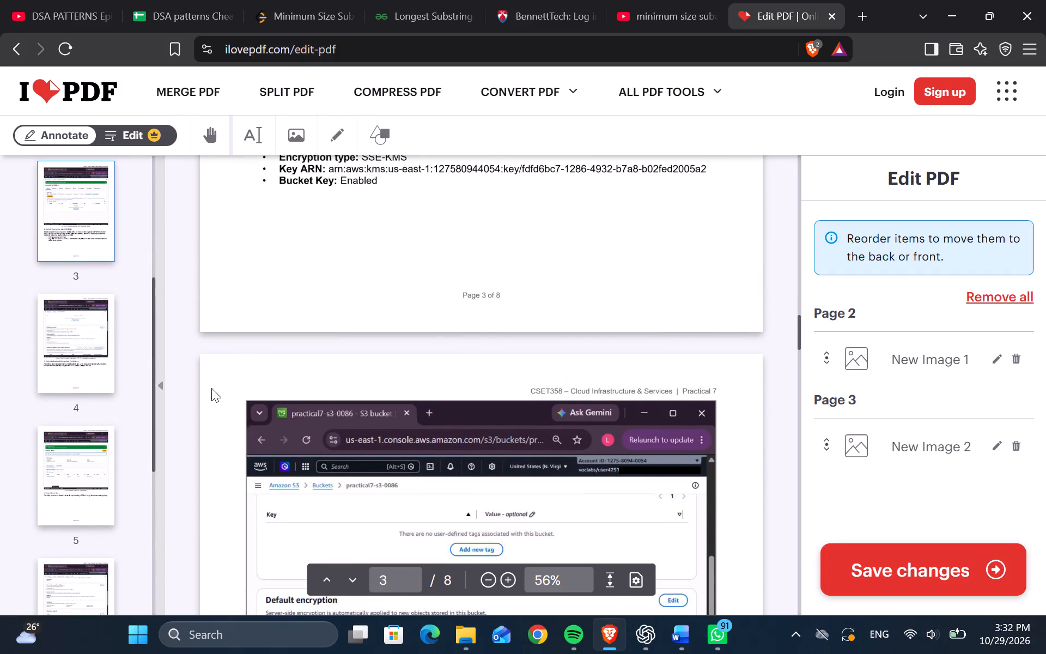
scroll(1024, 635, down, 1)
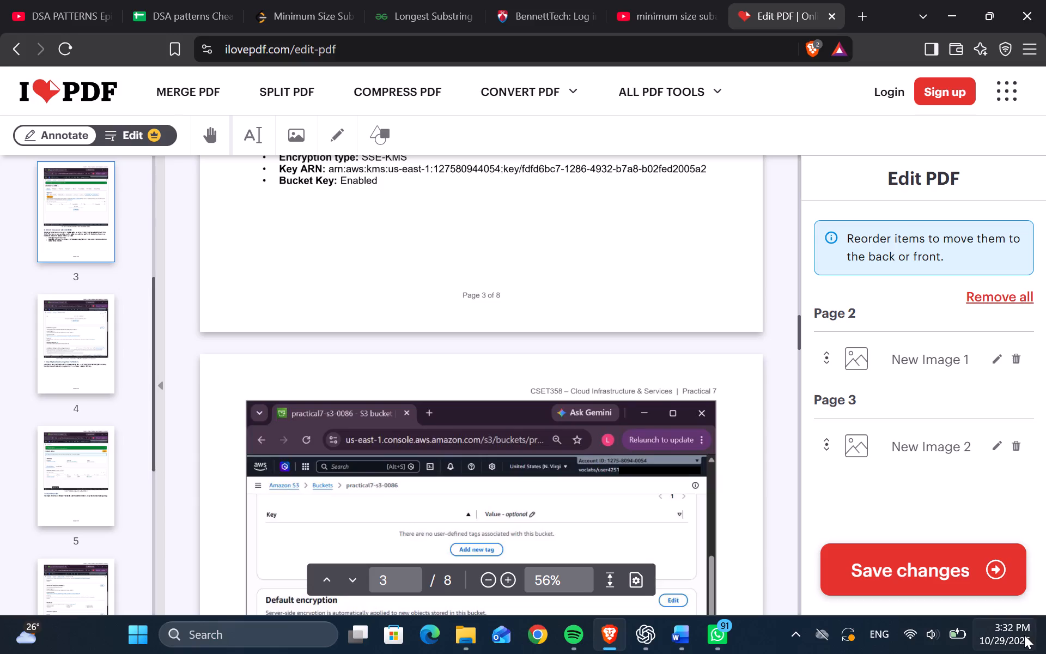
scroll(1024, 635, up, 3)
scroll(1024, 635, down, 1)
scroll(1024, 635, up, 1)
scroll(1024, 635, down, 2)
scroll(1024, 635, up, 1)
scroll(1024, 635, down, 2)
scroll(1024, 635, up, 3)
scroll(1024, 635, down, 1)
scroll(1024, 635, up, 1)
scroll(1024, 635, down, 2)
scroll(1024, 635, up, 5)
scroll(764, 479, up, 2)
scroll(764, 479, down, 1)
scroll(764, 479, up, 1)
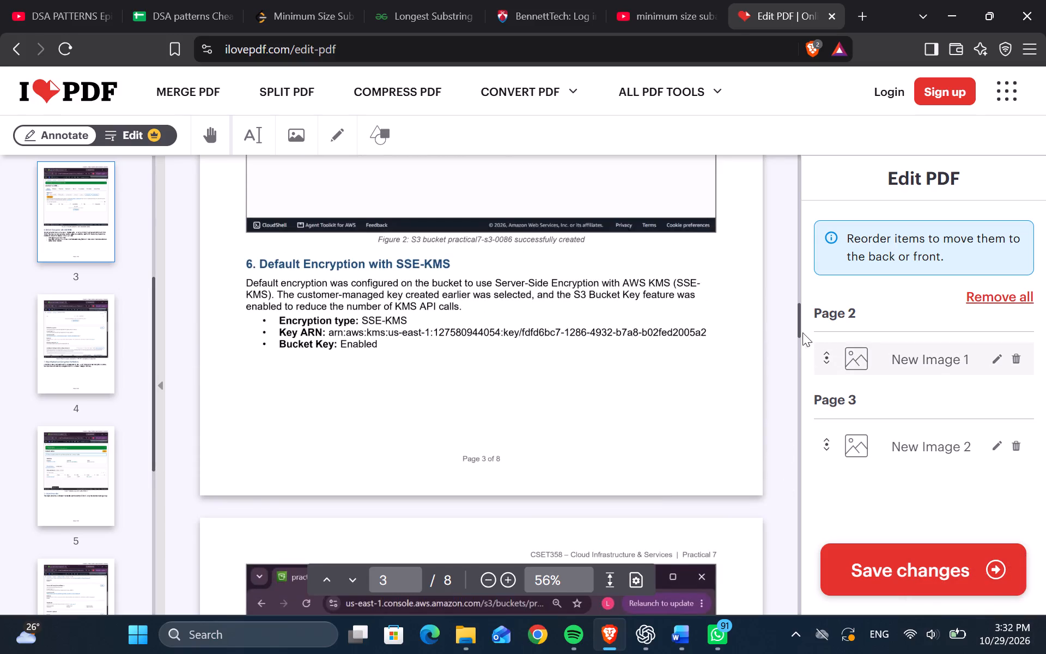
drag(798, 332, 794, 230)
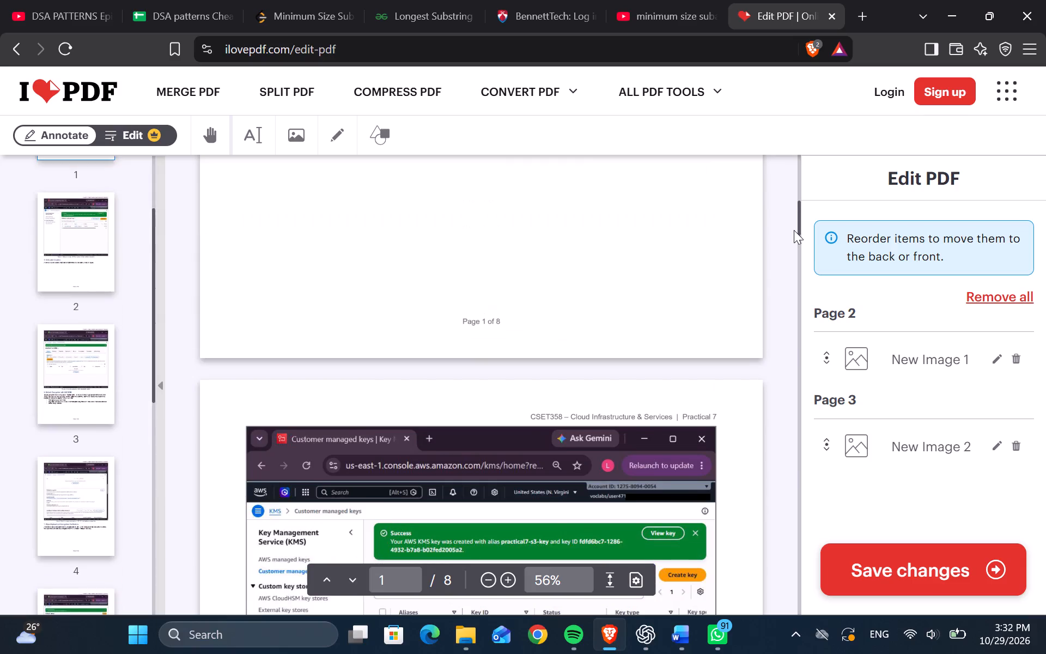
drag(794, 230, 796, 292)
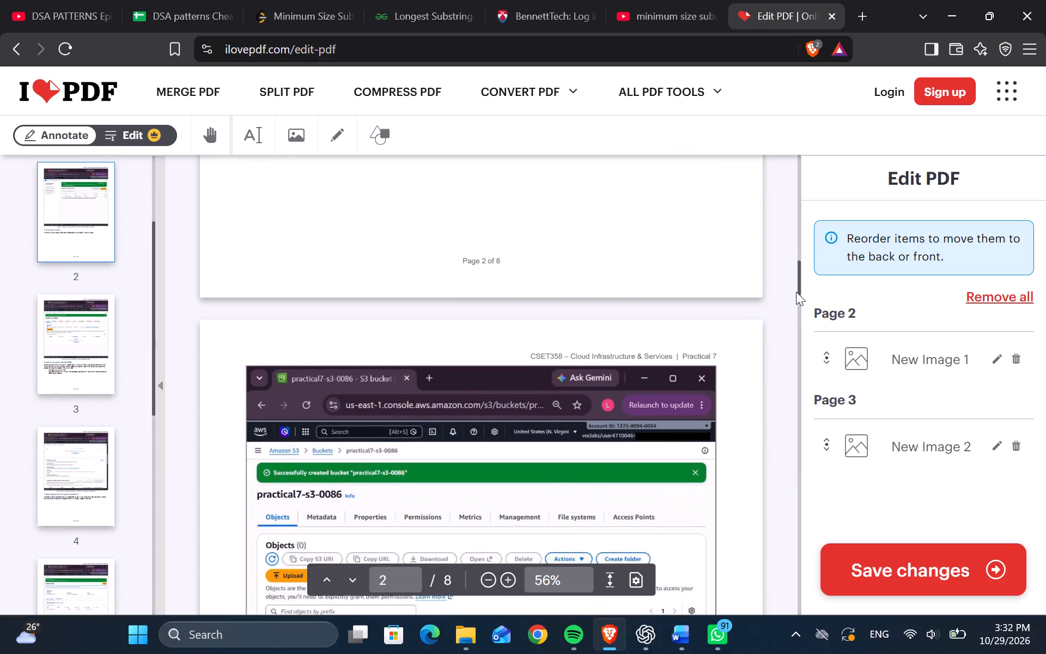
drag(796, 292, 800, 345)
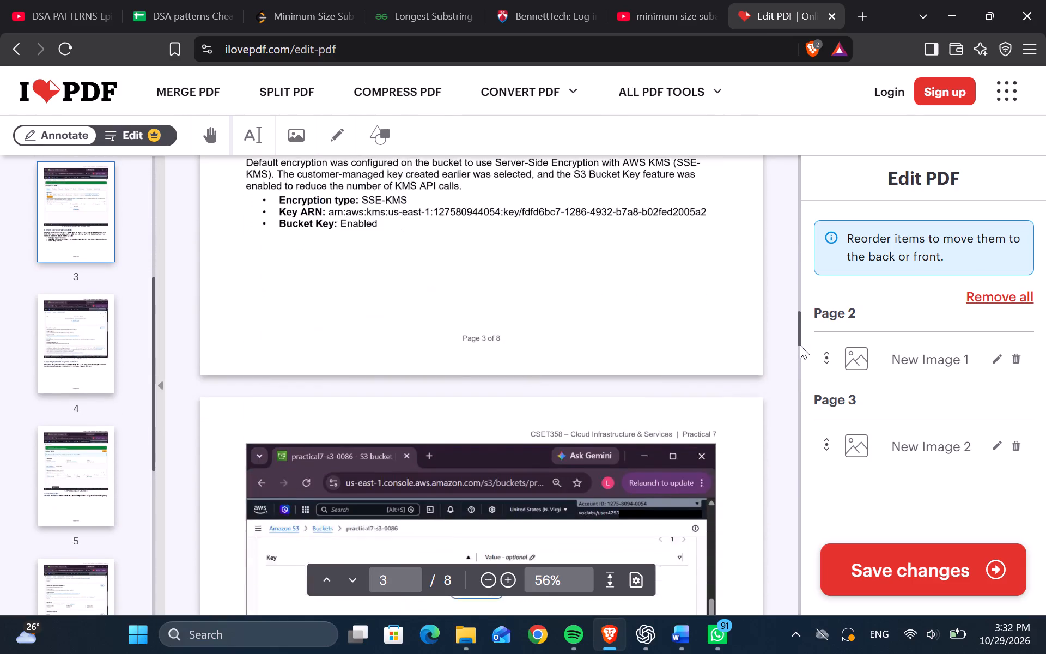
drag(800, 345, 800, 364)
click(302, 147)
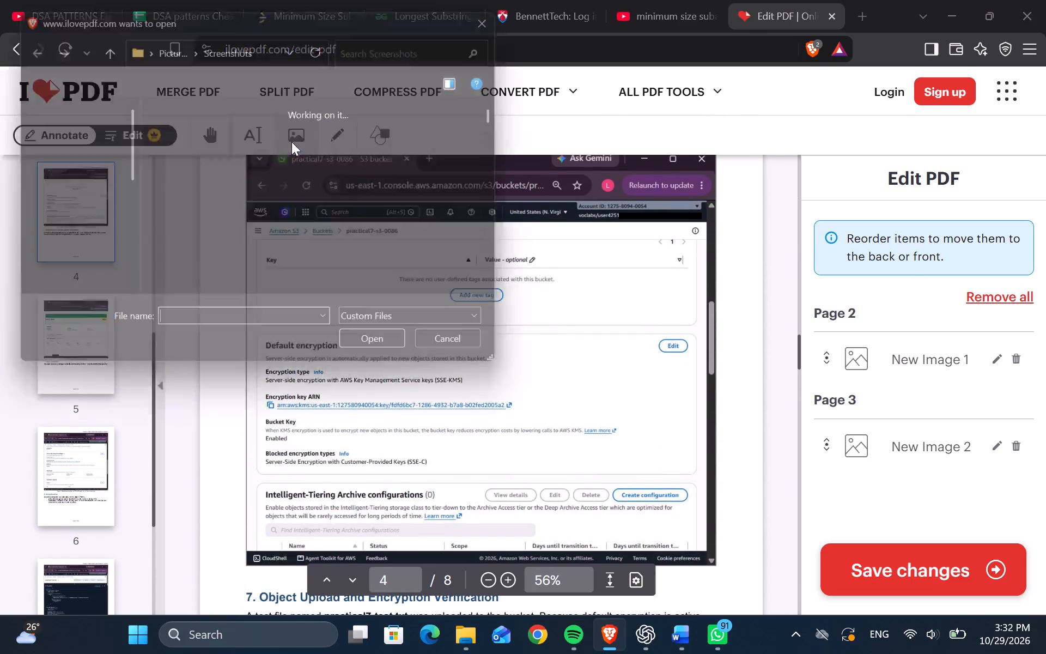
click(85, 139)
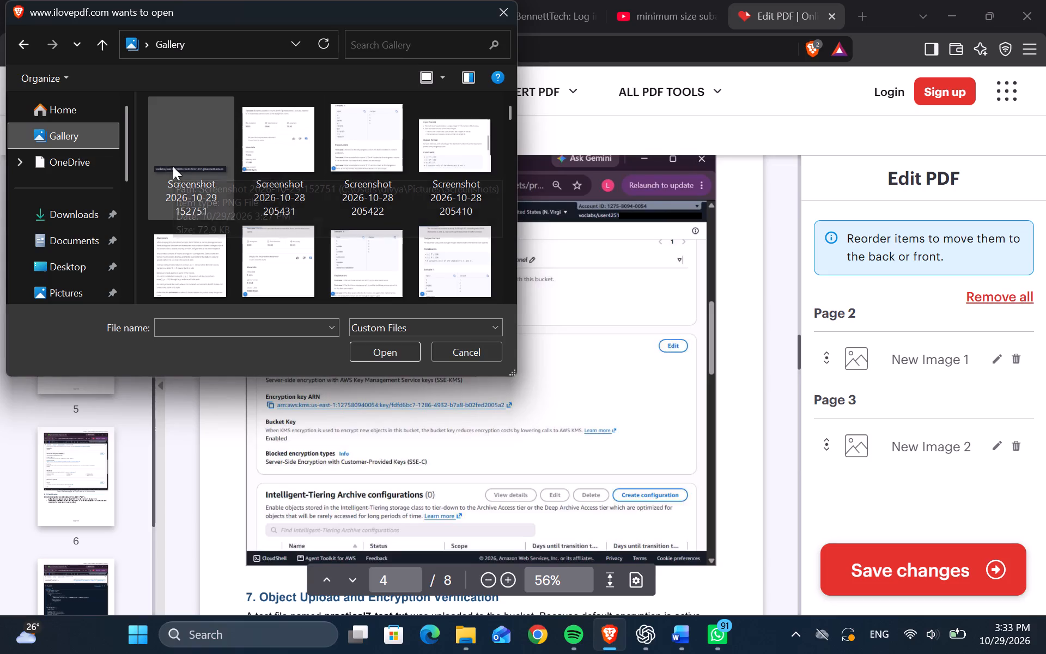
click(179, 166)
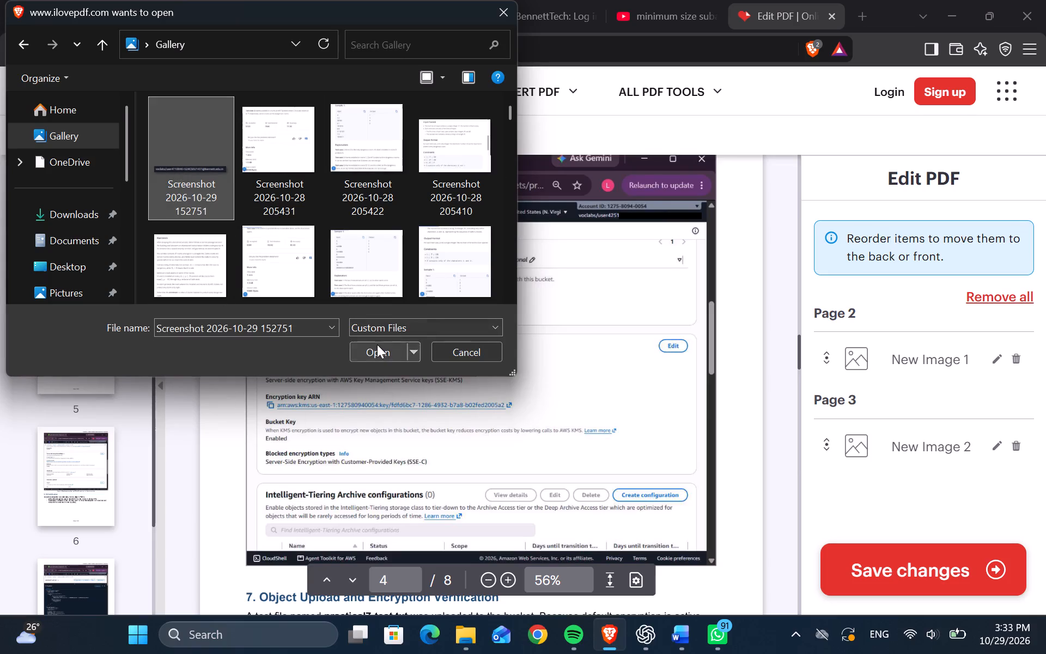
click(377, 344)
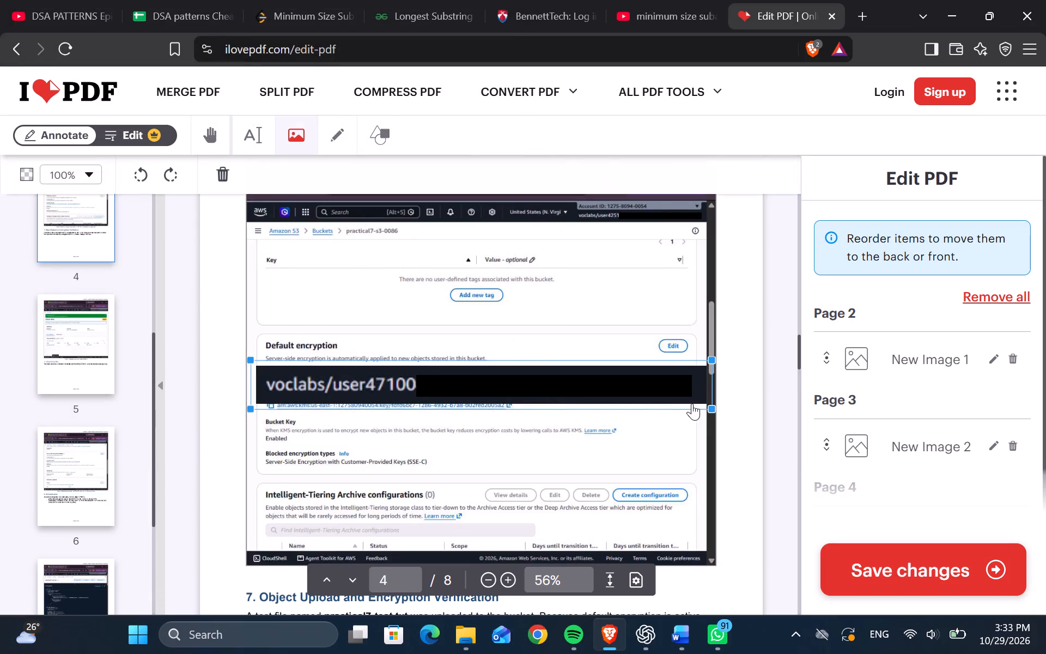
Shrink the page 4 voclabs snip to the AWS header's text size and place it over the user line below the account ID.
click(712, 404)
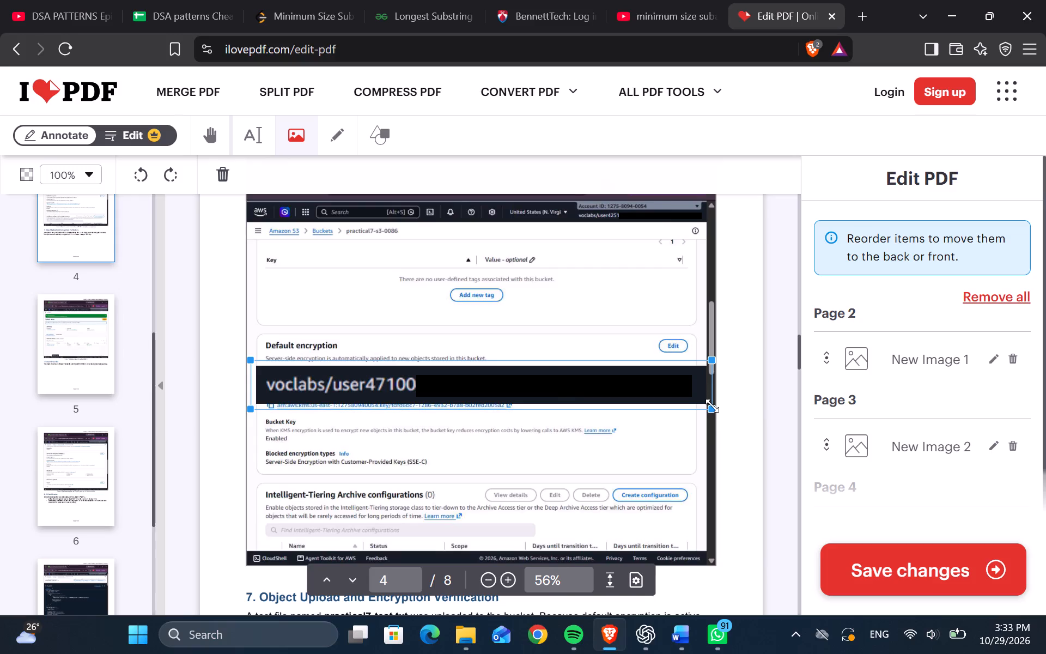
drag(712, 405, 662, 398)
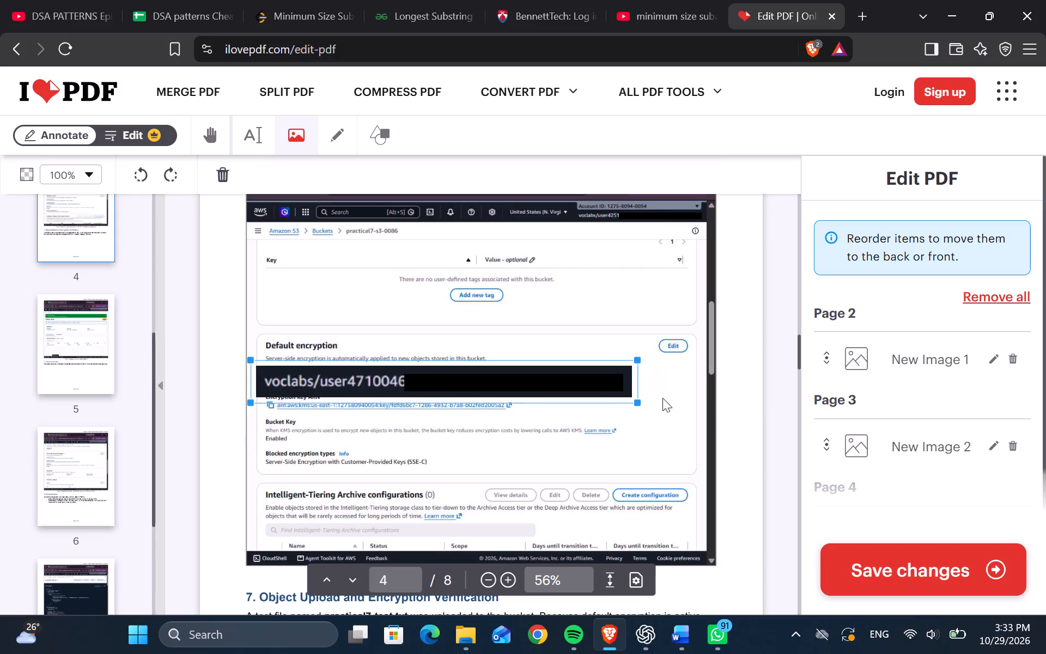
drag(662, 398, 569, 388)
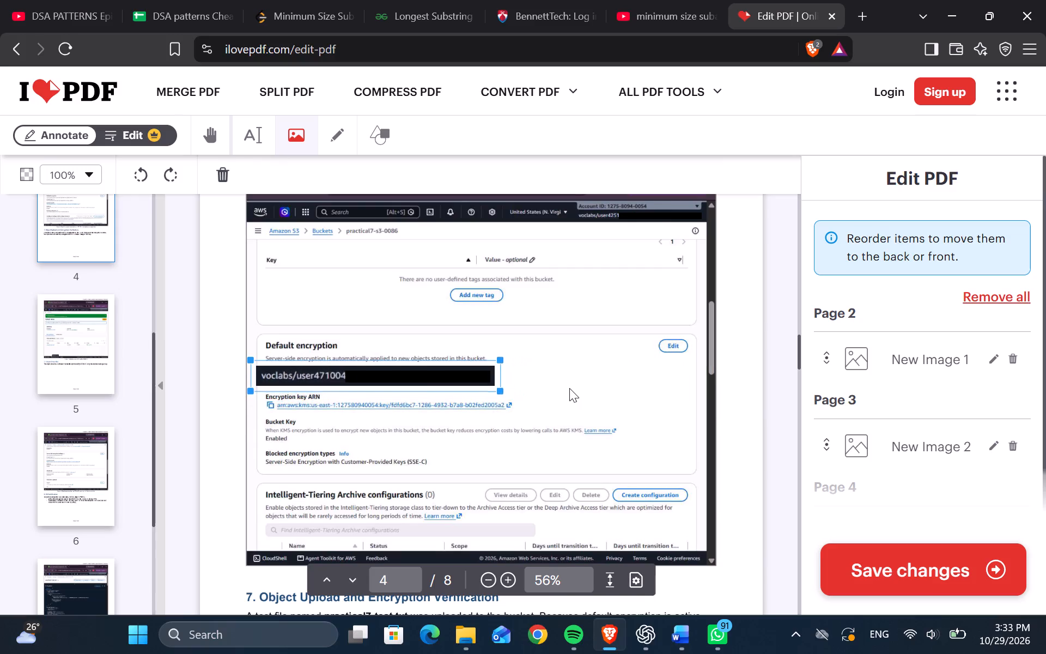
drag(569, 388, 558, 384)
drag(442, 381, 676, 274)
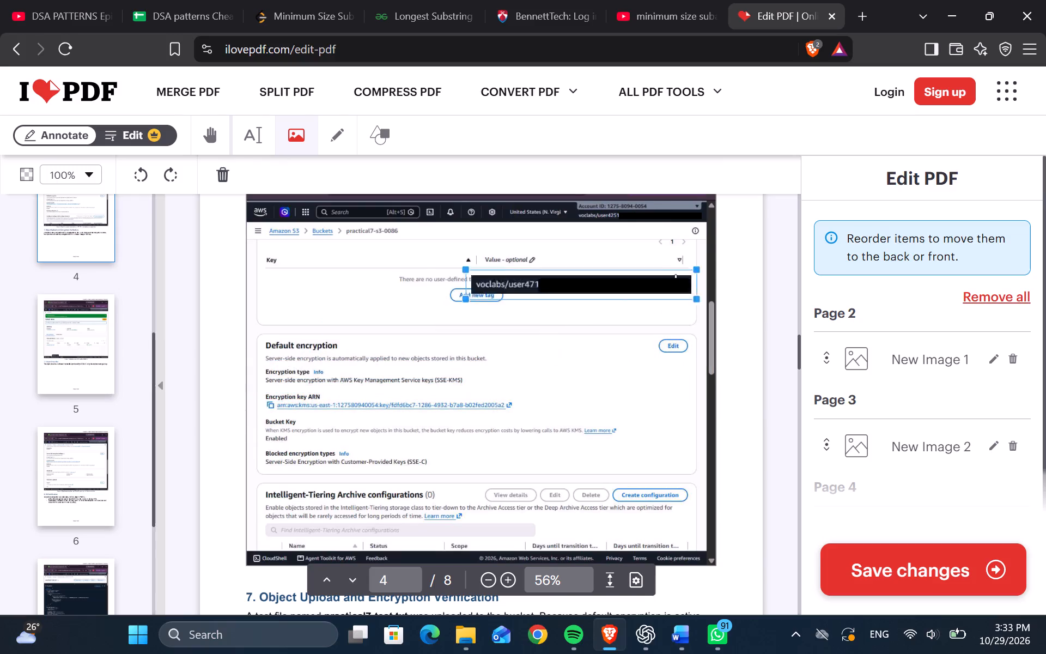
drag(676, 274, 690, 230)
drag(726, 237, 688, 235)
drag(605, 223, 648, 222)
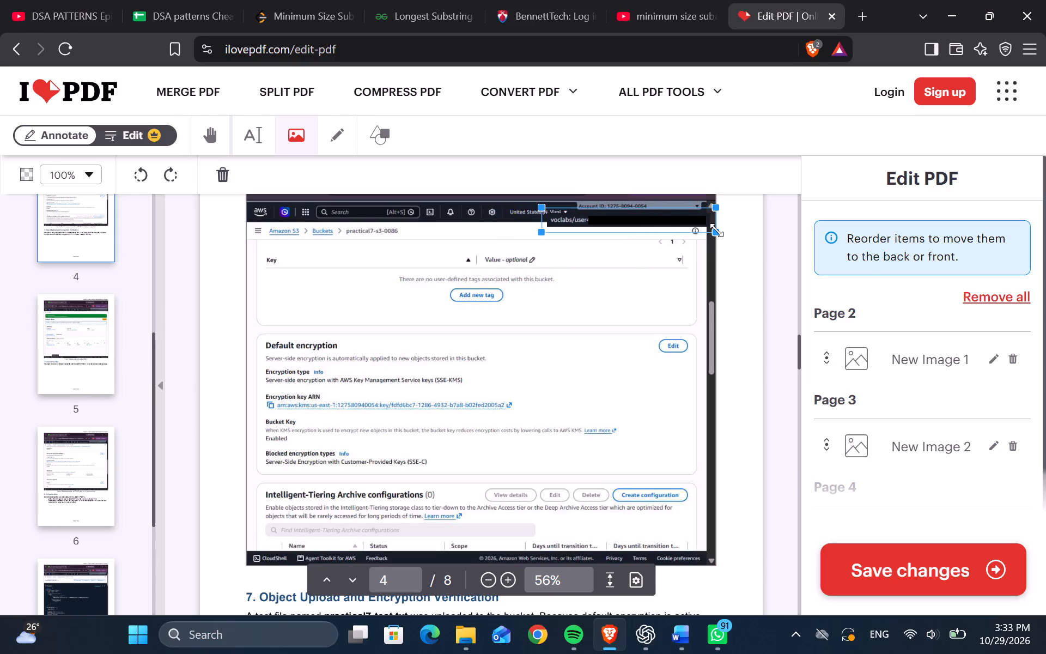
drag(717, 231, 710, 229)
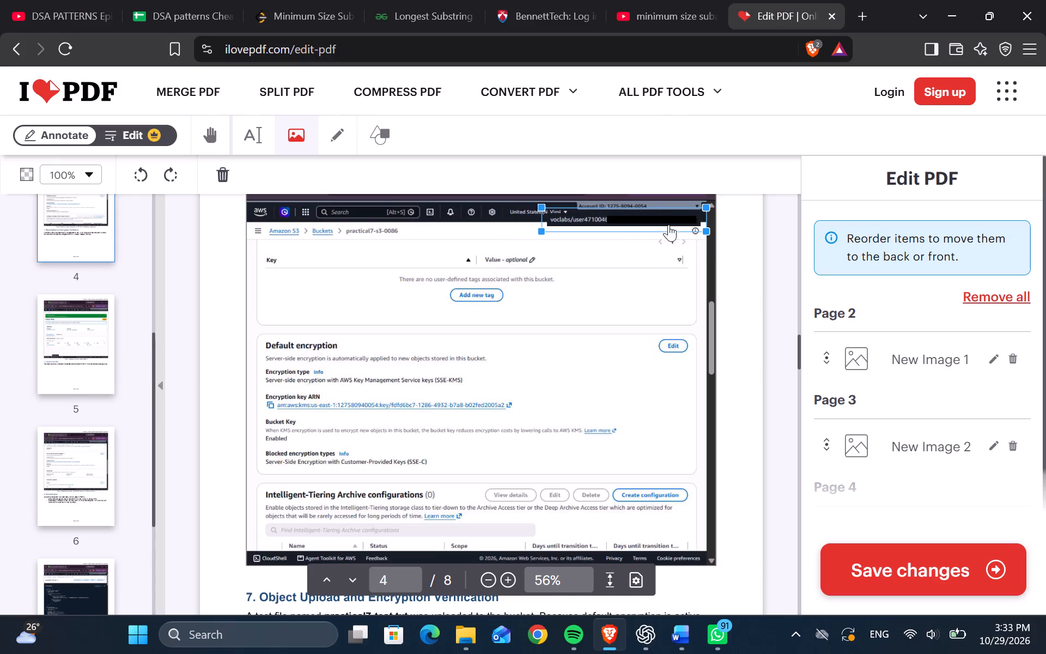
drag(640, 221, 646, 219)
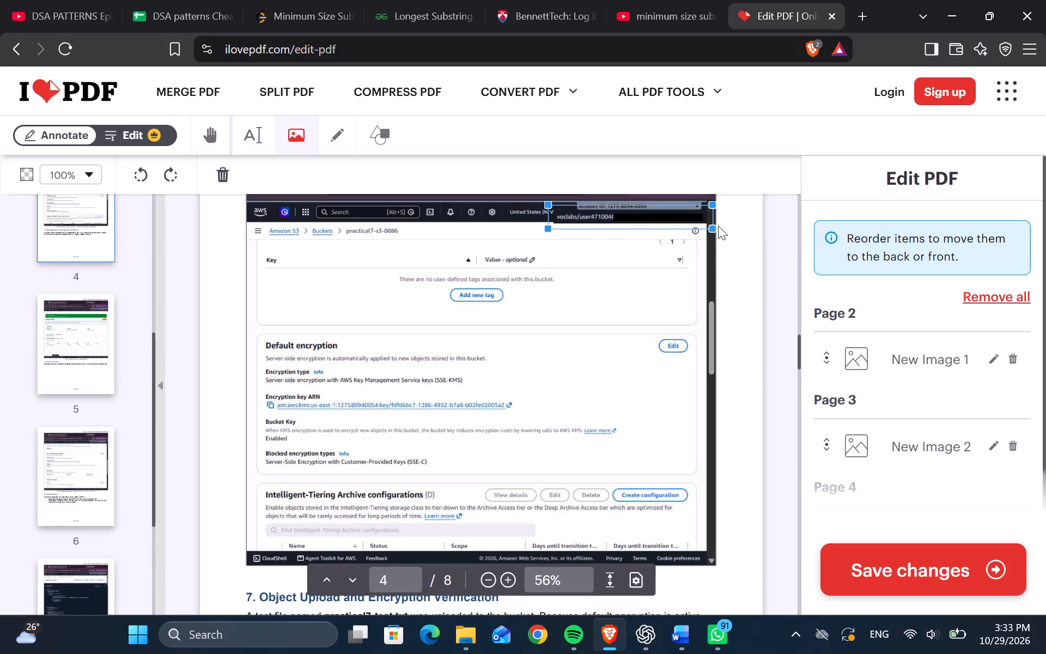
drag(715, 227, 709, 227)
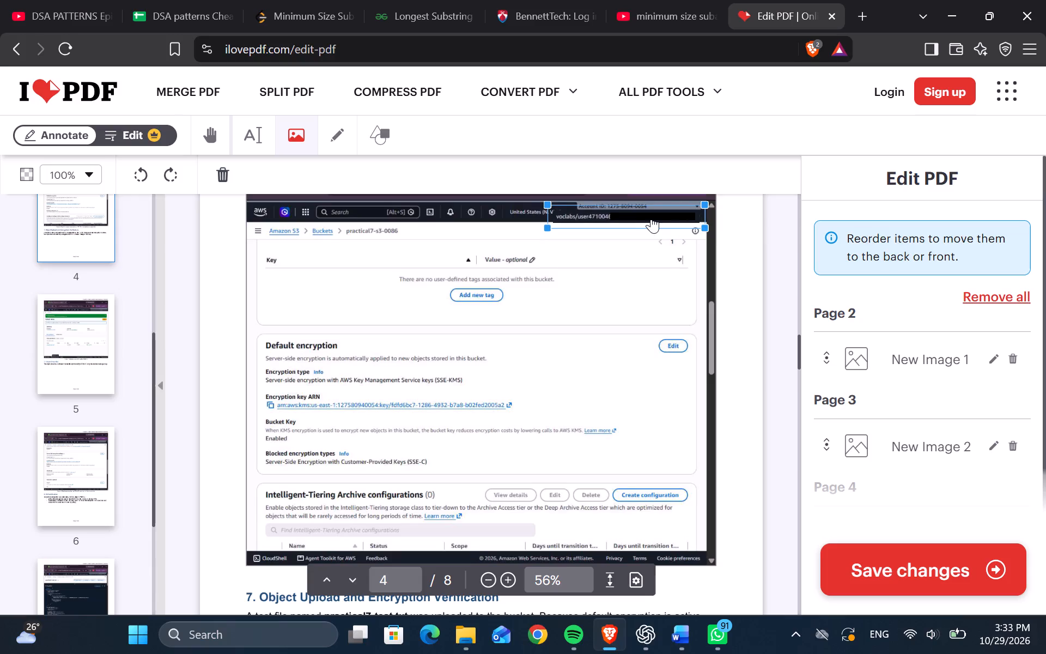
drag(648, 216, 655, 216)
click(749, 235)
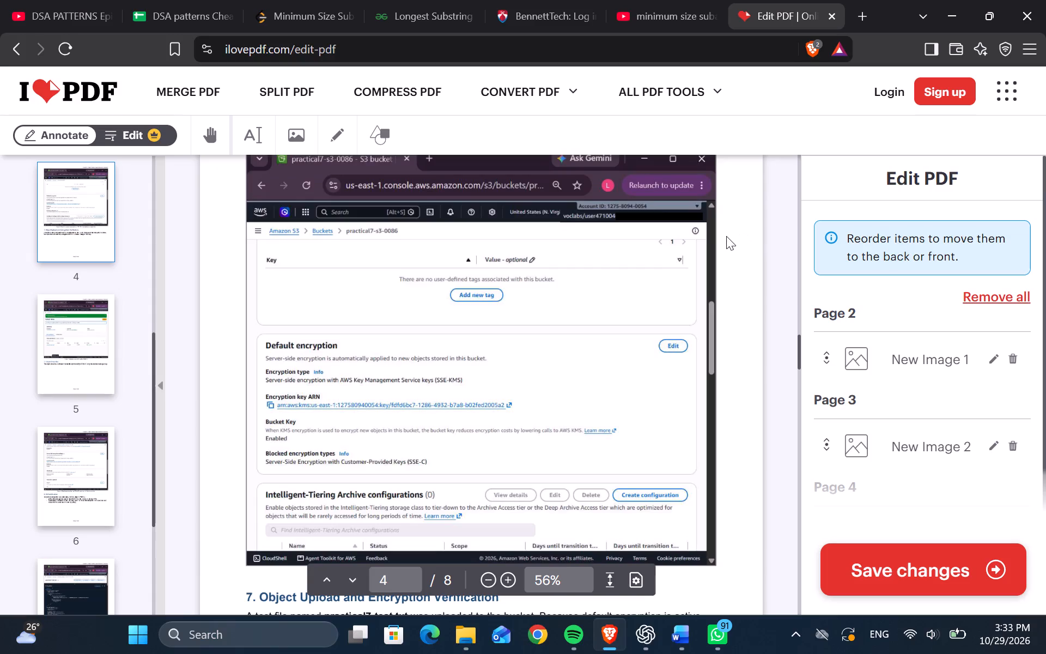
Reduce the page 4 snip slightly from its start edge so it lines up with the account ID block, and deselect it.
click(682, 219)
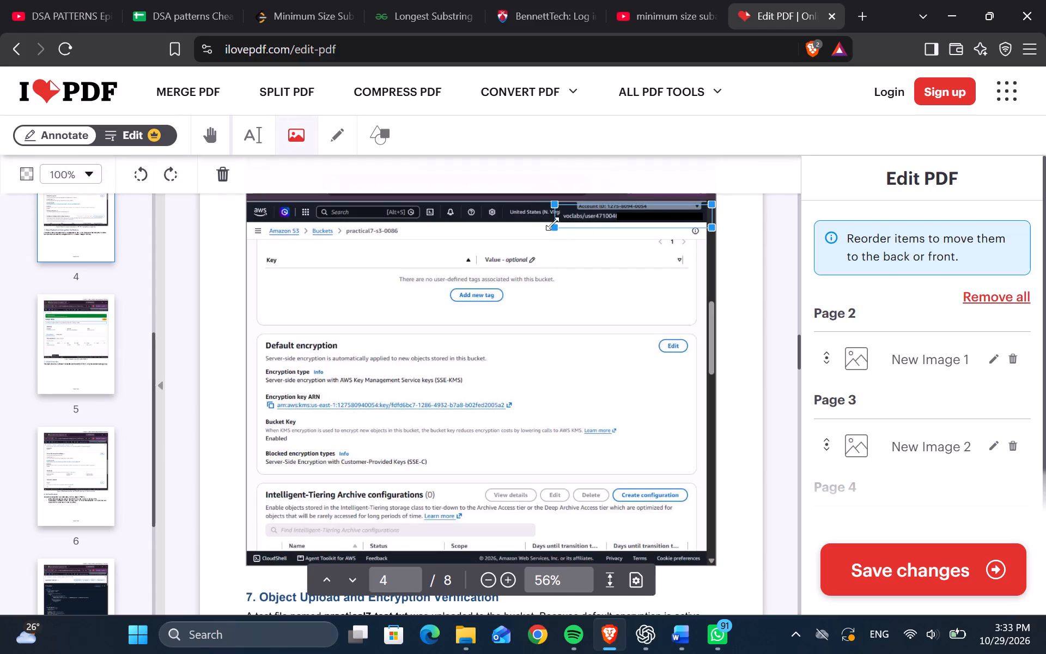
drag(553, 223, 557, 221)
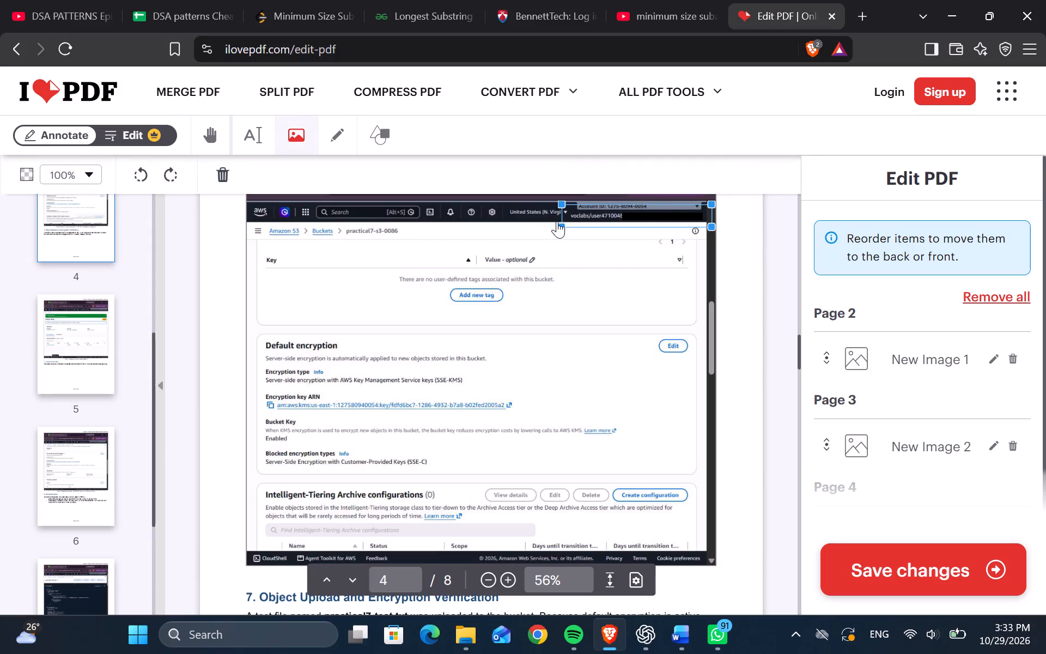
drag(557, 221, 561, 220)
click(710, 222)
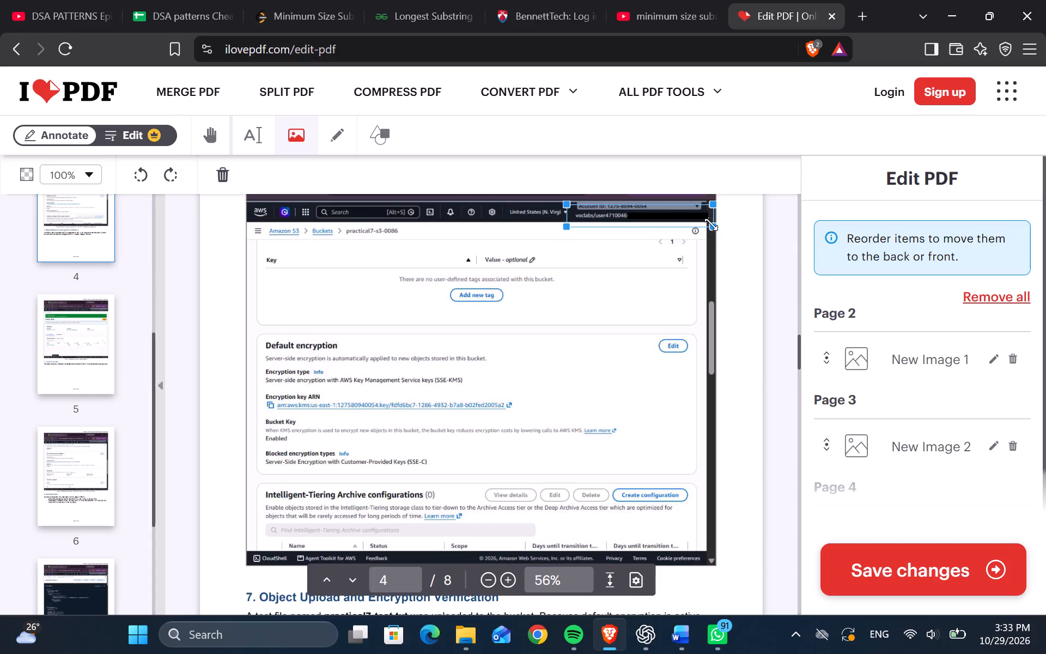
click(628, 172)
click(738, 189)
click(709, 195)
scroll(673, 256, down, 2)
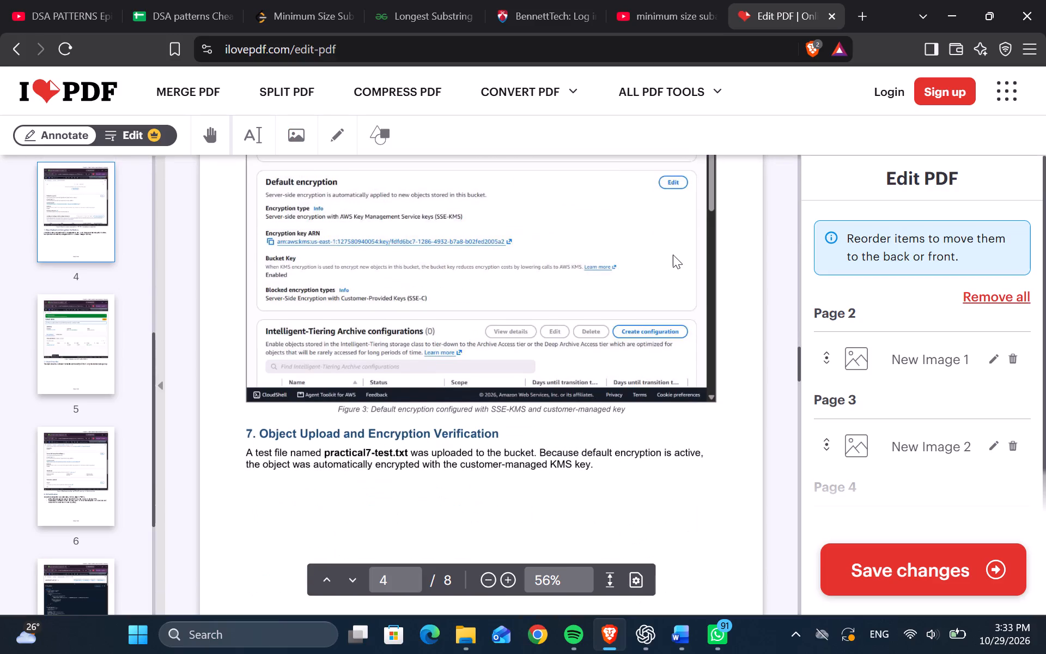
scroll(561, 589, up, 1)
scroll(561, 589, down, 4)
drag(799, 358, 799, 362)
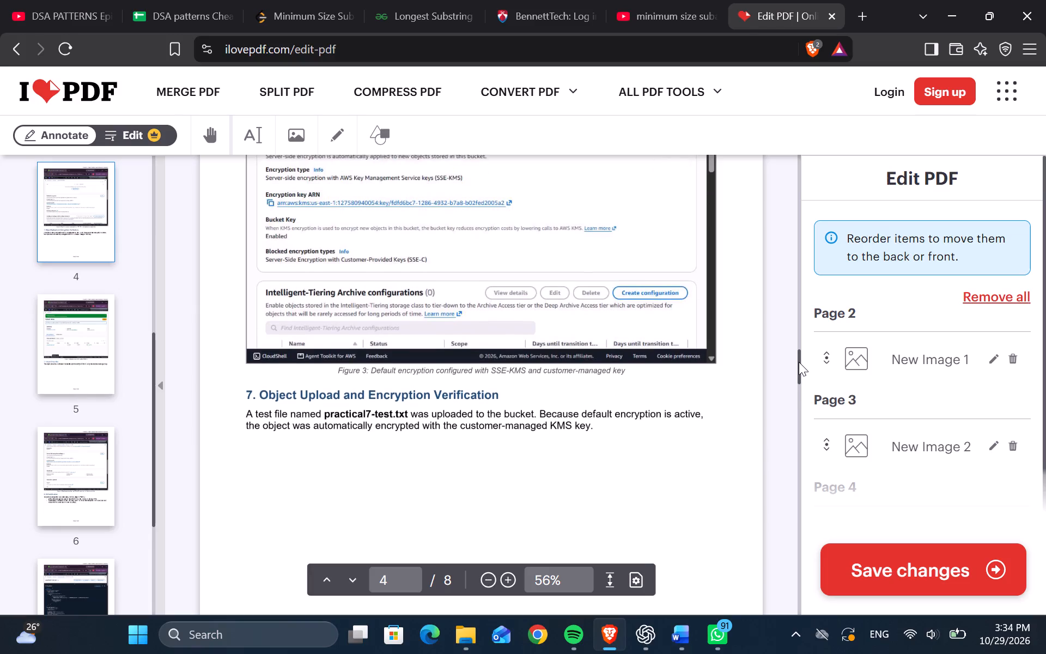
drag(799, 362, 798, 391)
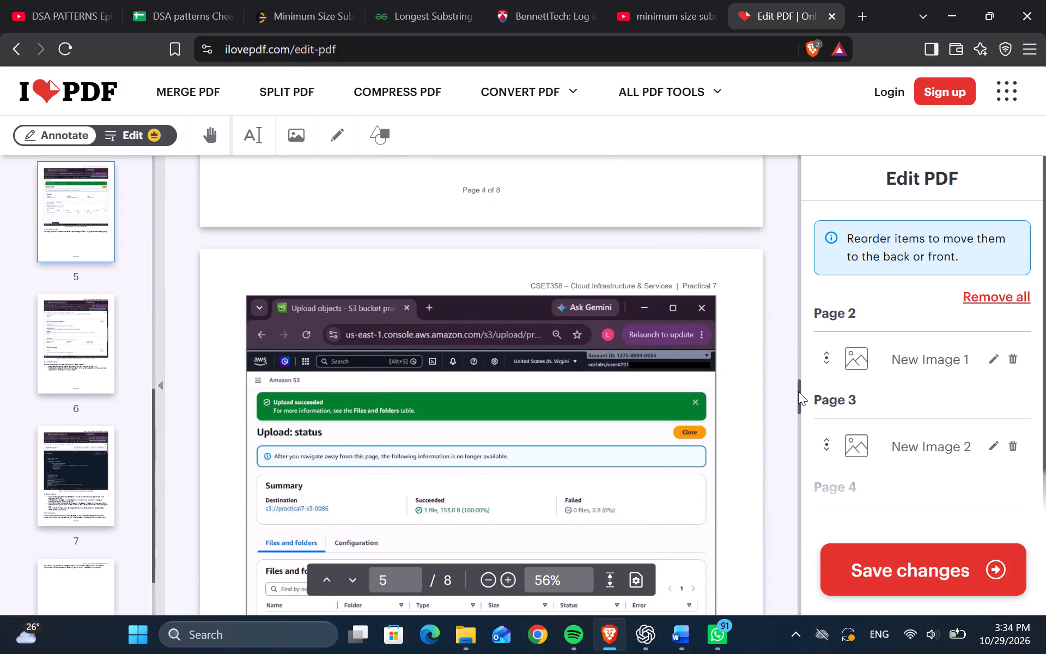
drag(798, 391, 796, 399)
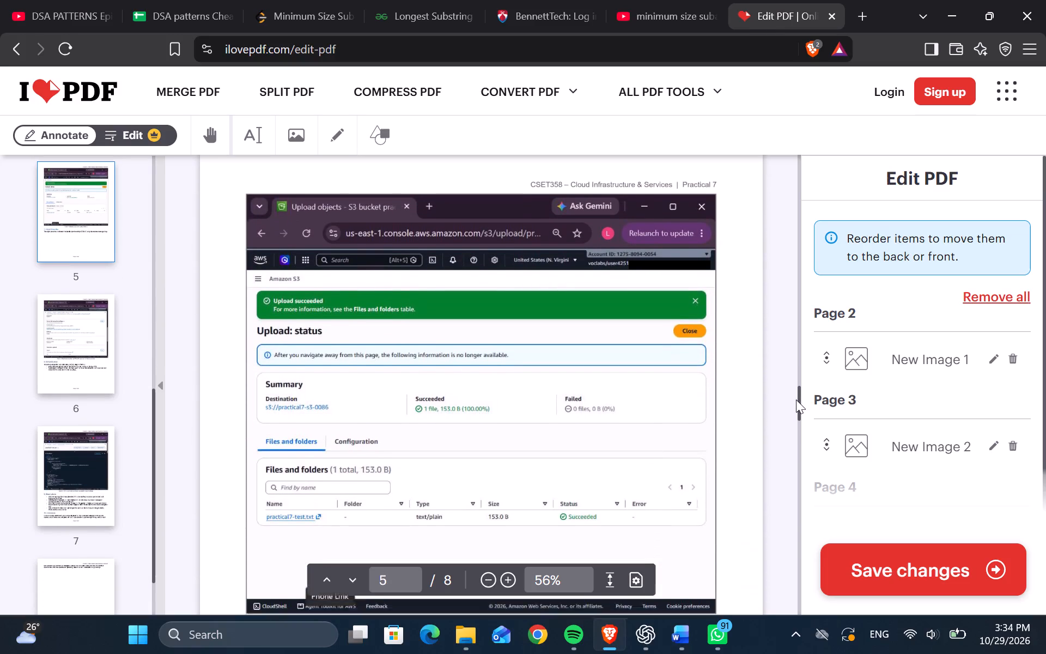
drag(796, 399, 796, 401)
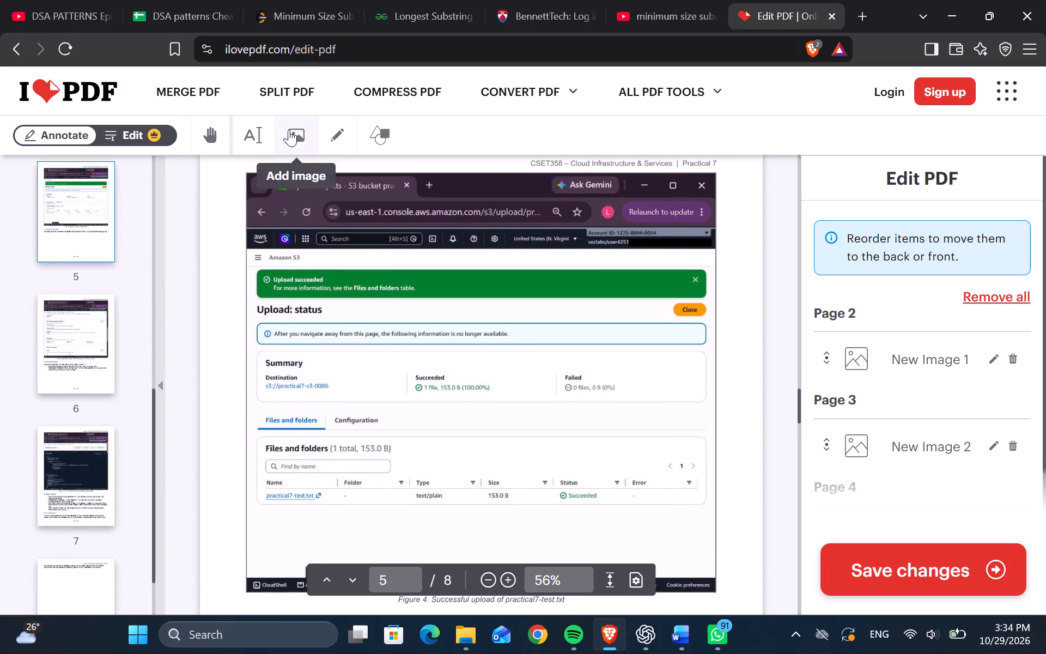
click(289, 130)
click(81, 131)
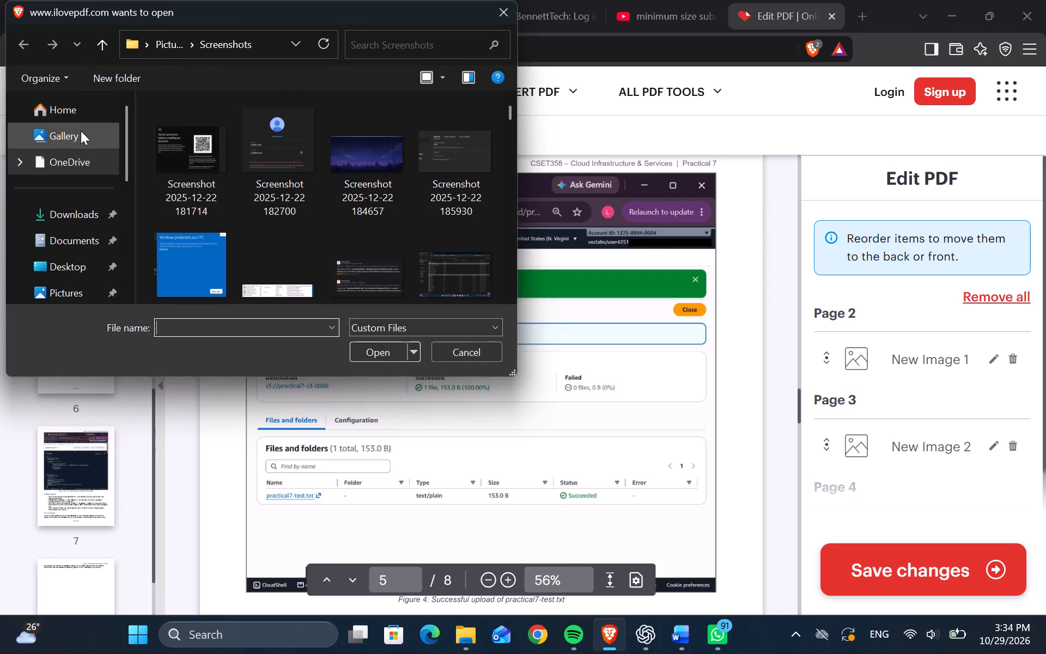
click(167, 152)
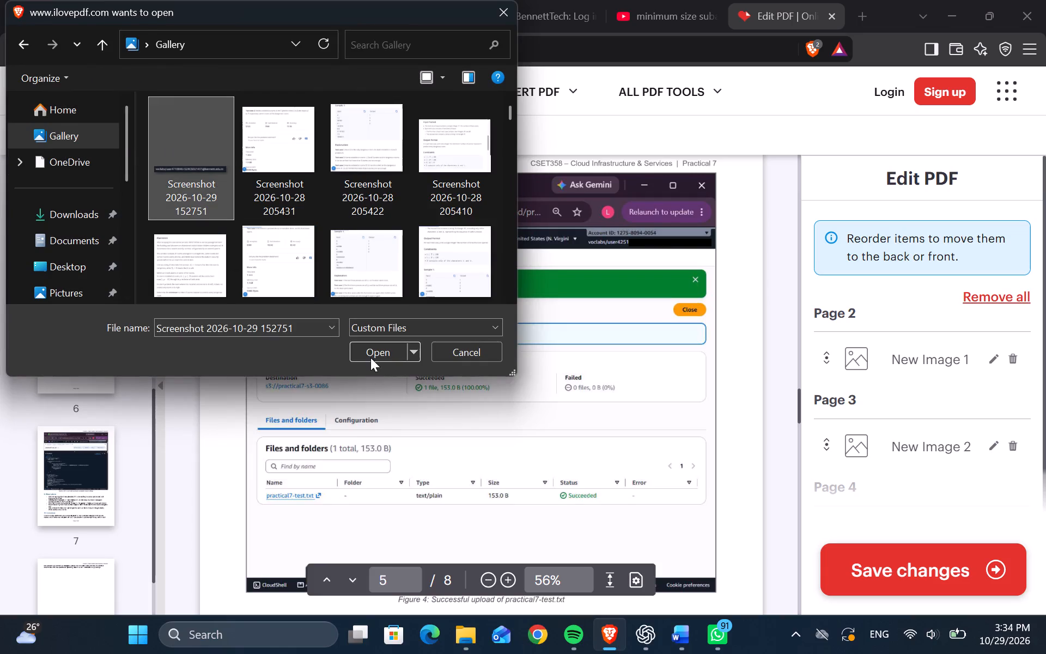
click(370, 355)
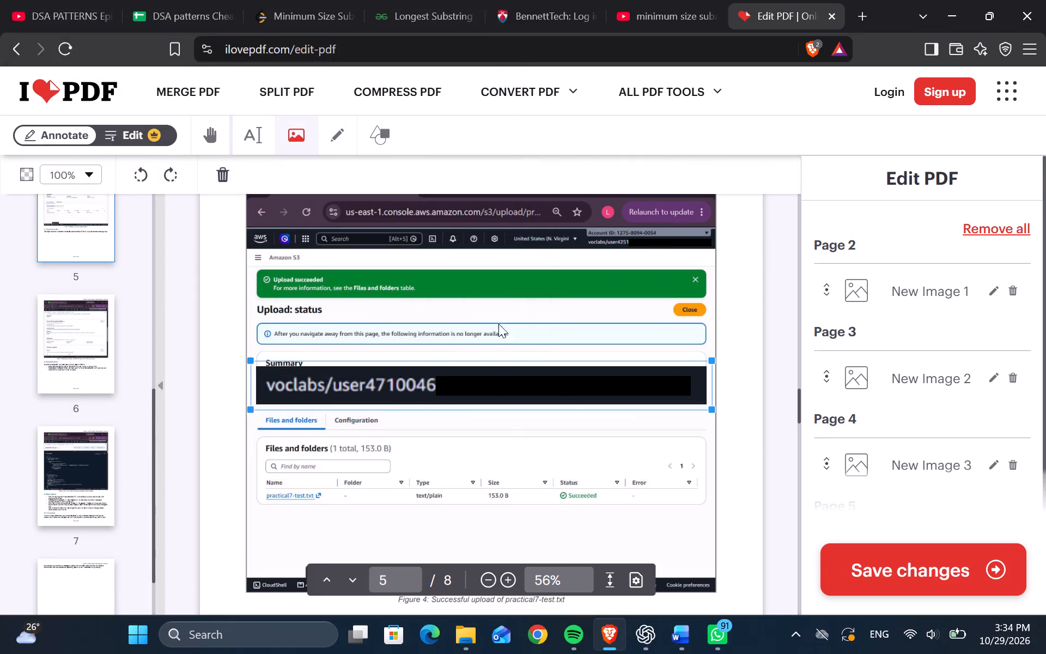
Shrink the page 5 voclabs snip to header text size, place it over the user line below the account ID and deselect it.
drag(708, 411, 661, 405)
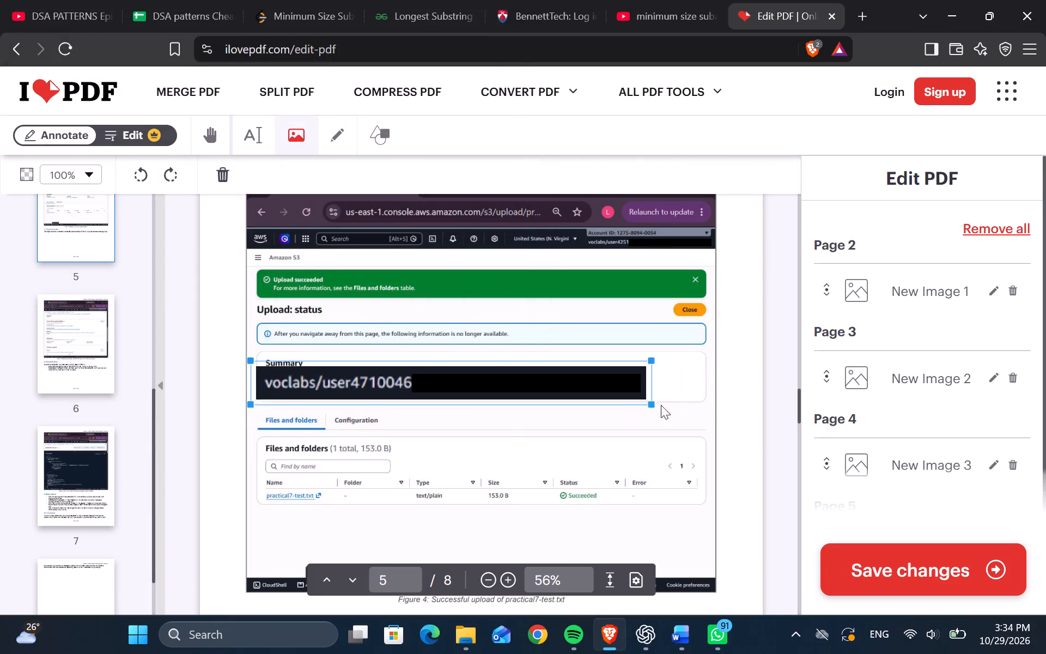
drag(661, 405, 535, 387)
drag(385, 371, 559, 338)
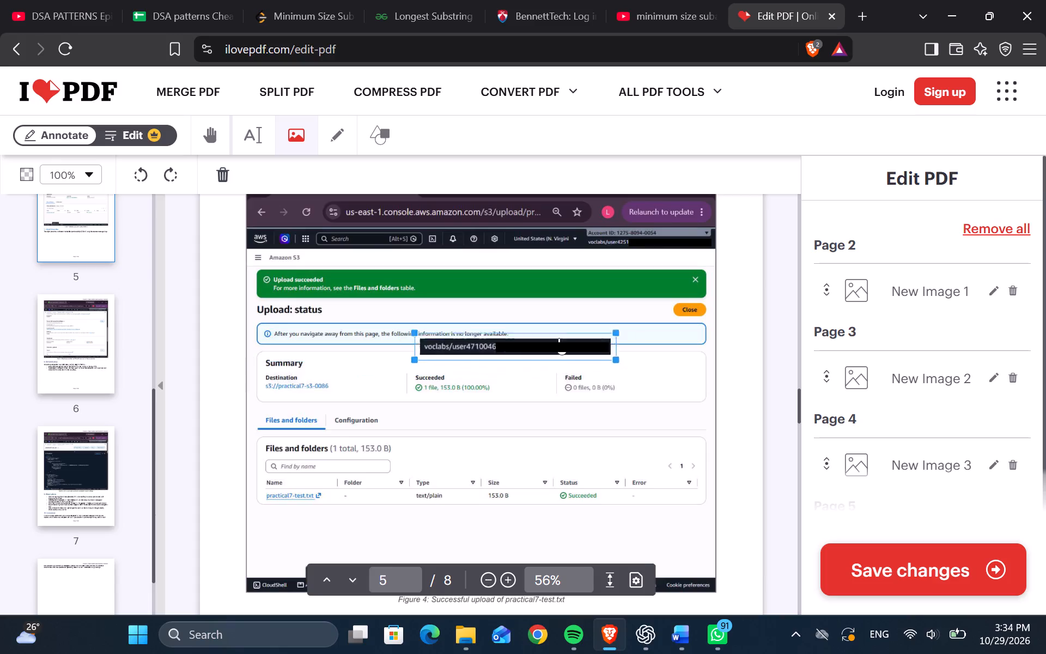
drag(559, 338, 666, 253)
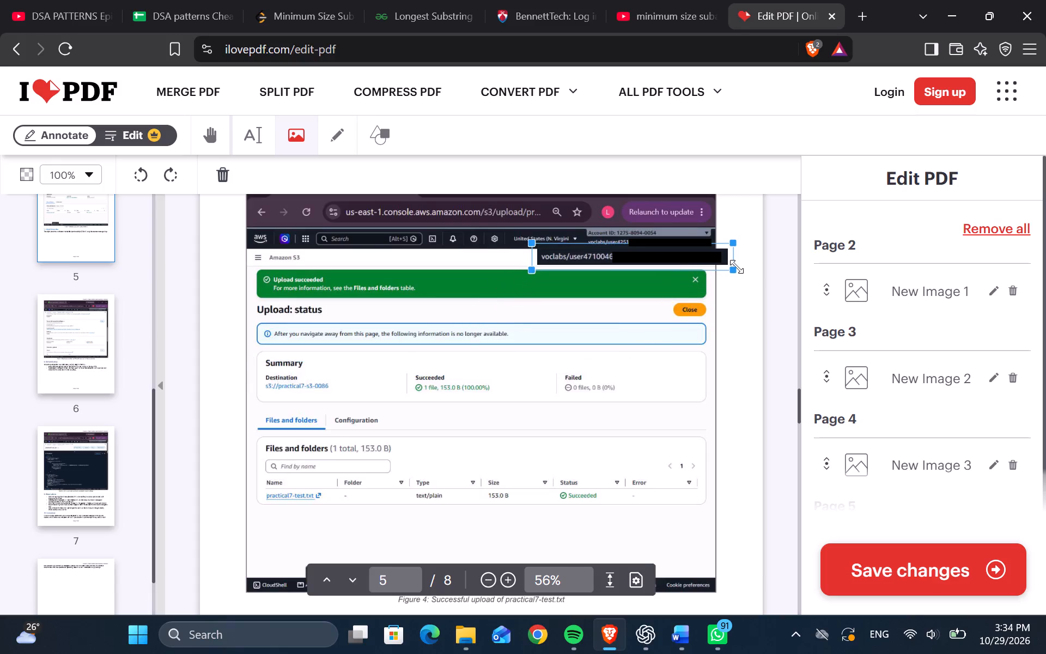
drag(736, 267, 698, 267)
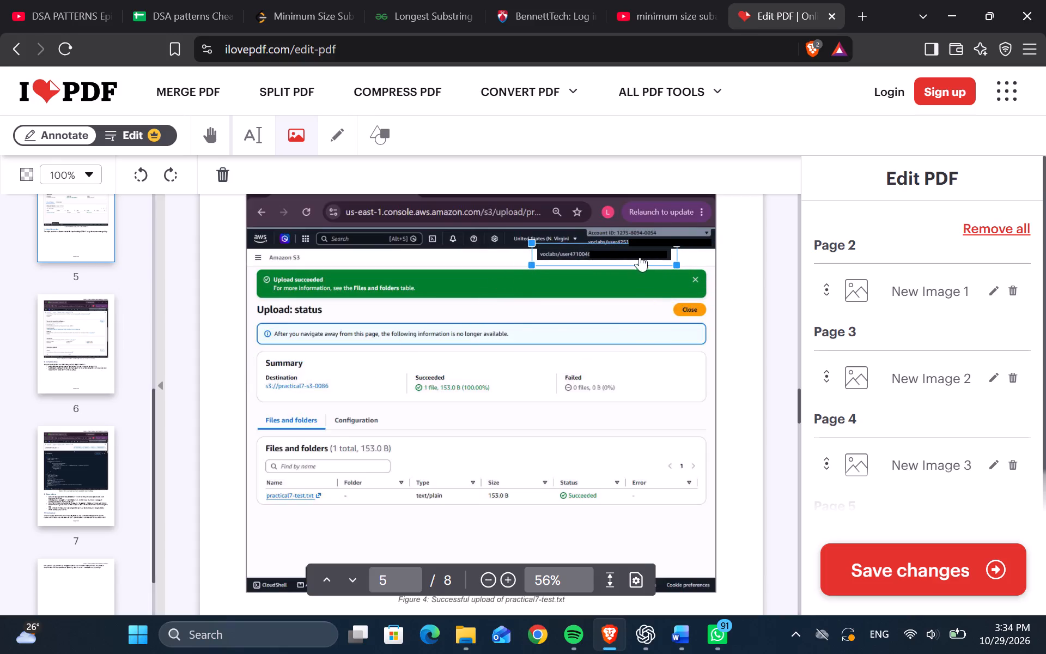
click(640, 255)
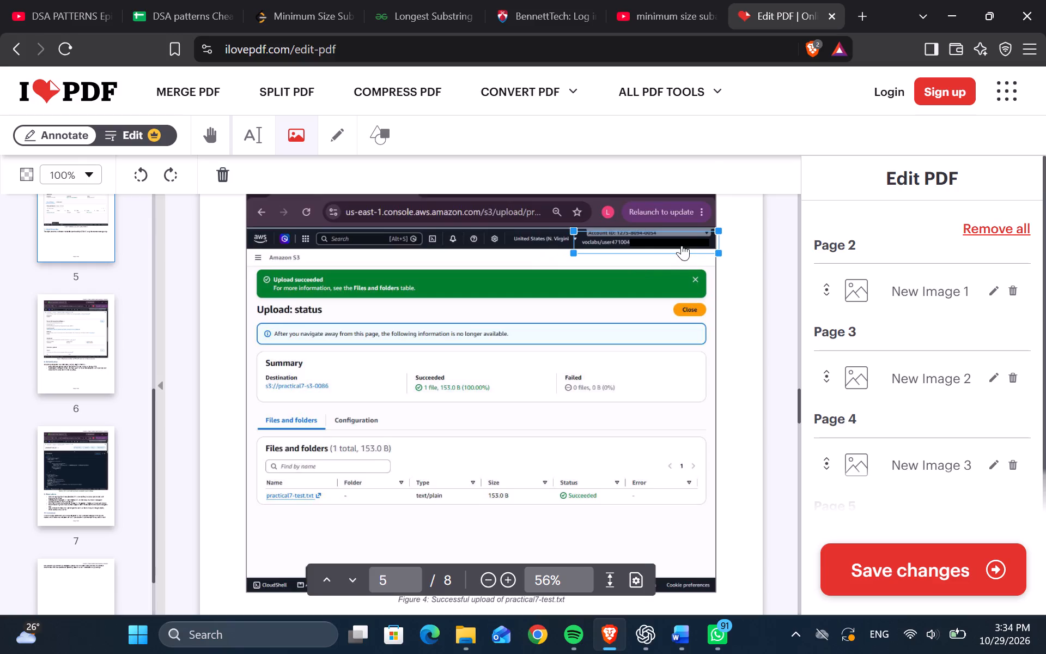
click(762, 272)
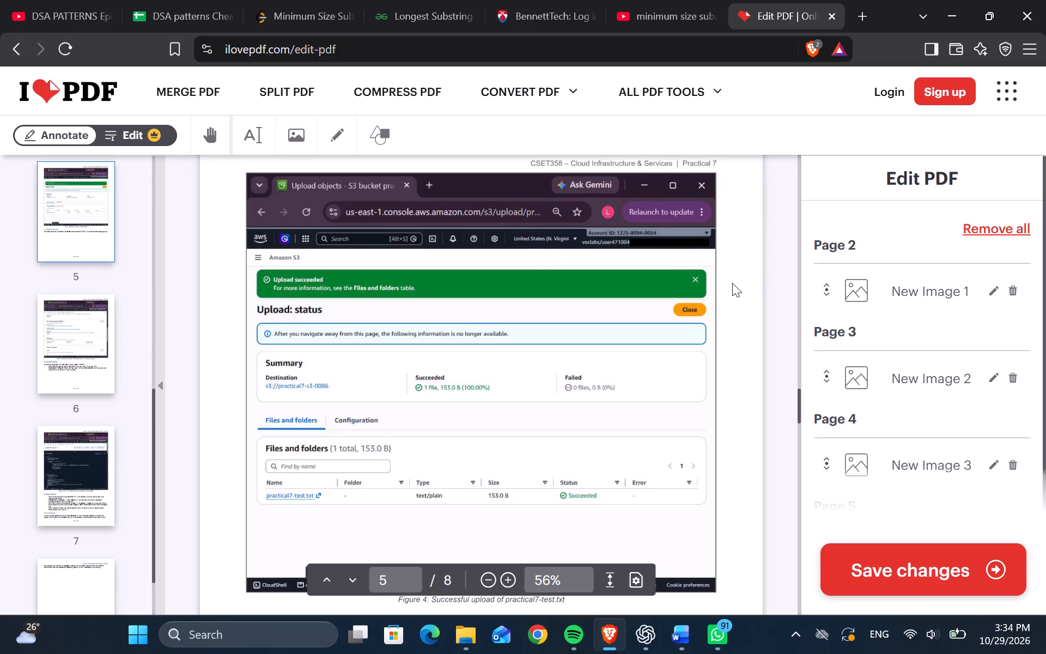
scroll(732, 283, down, 5)
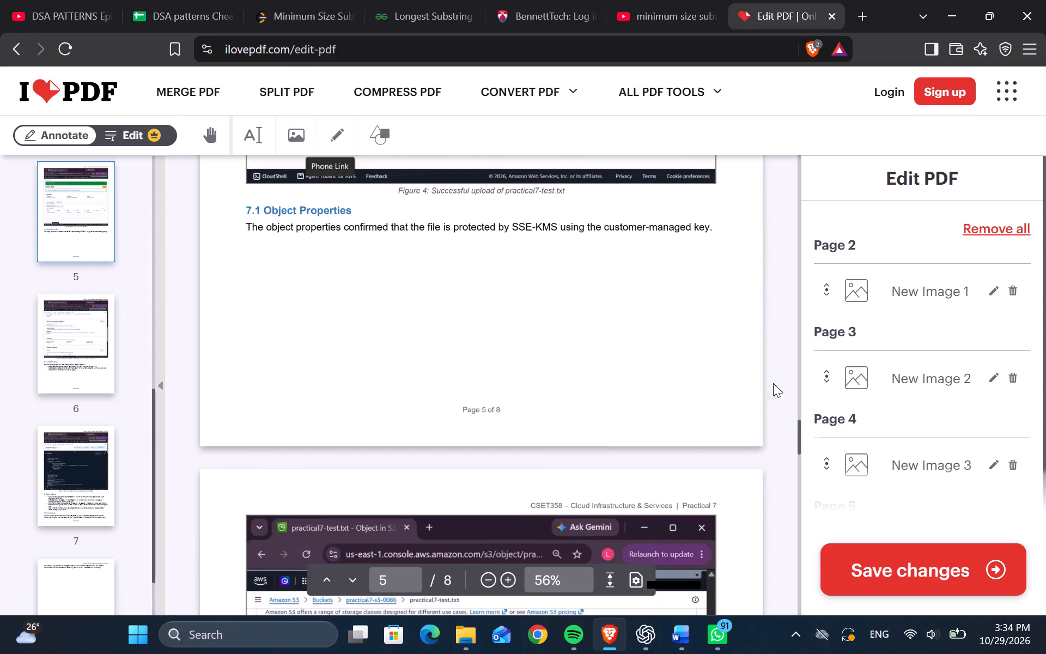
drag(798, 427, 798, 442)
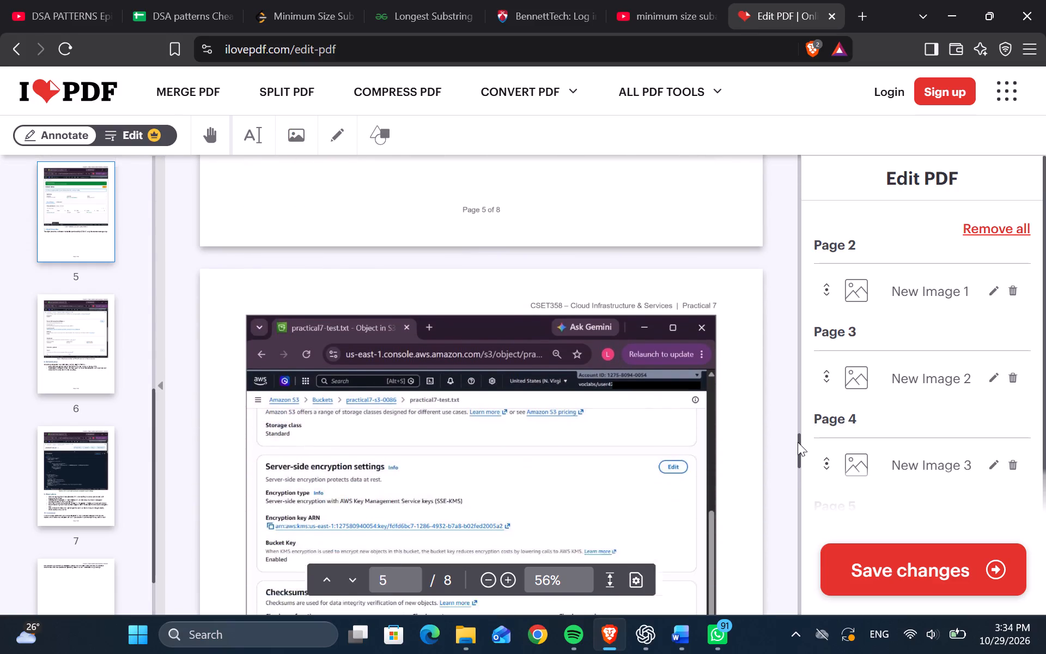
drag(798, 442, 800, 457)
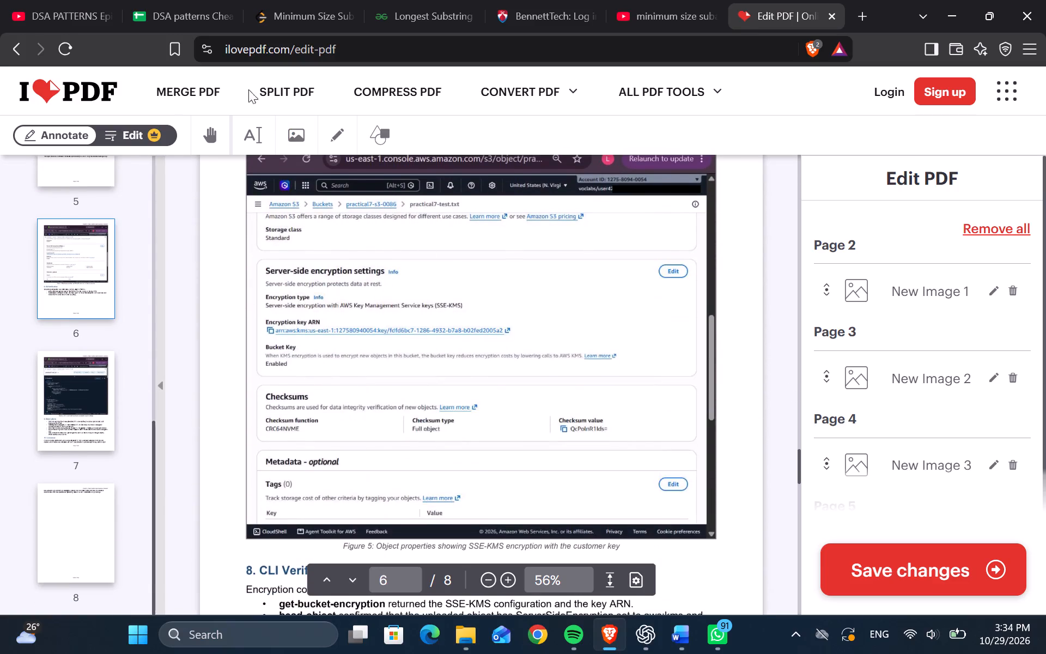
click(285, 132)
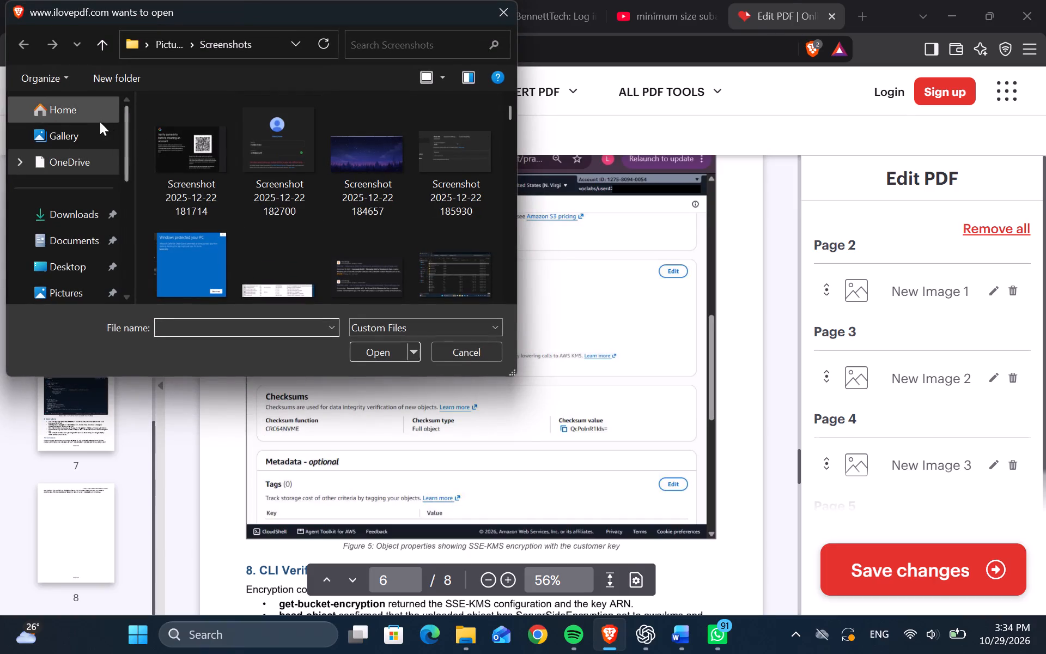
drag(100, 130, 106, 131)
click(96, 130)
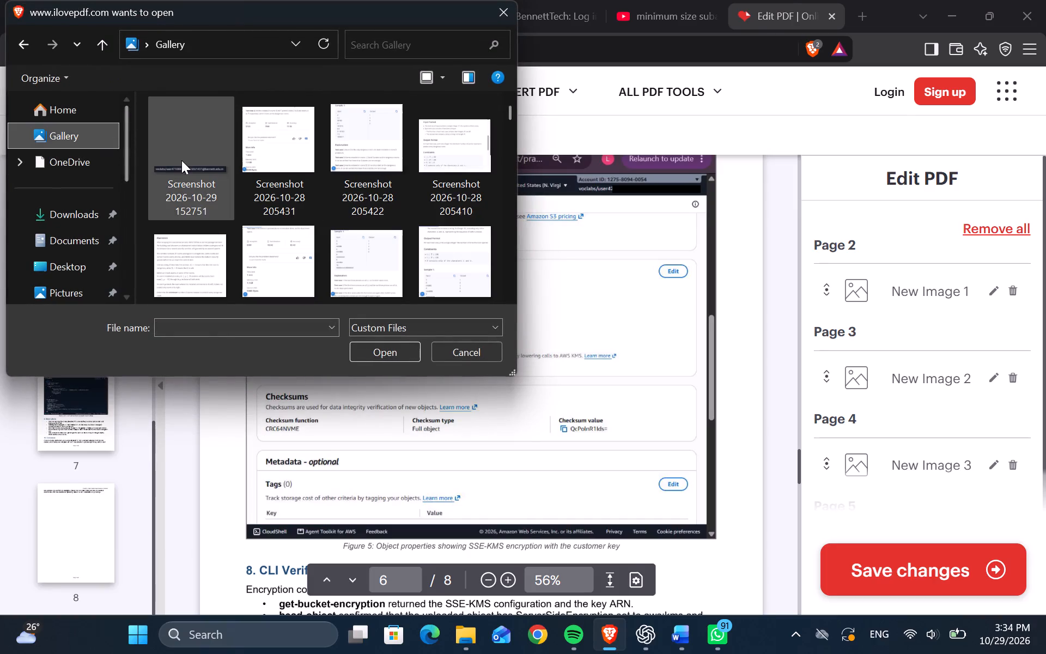
click(182, 160)
click(377, 353)
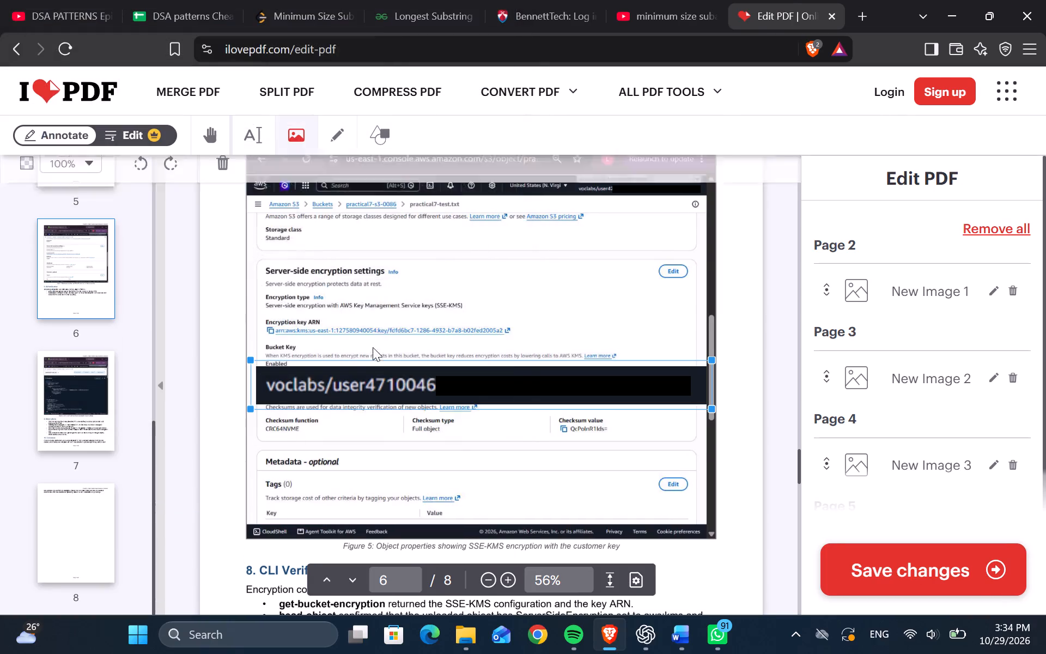
scroll(564, 343, up, 1)
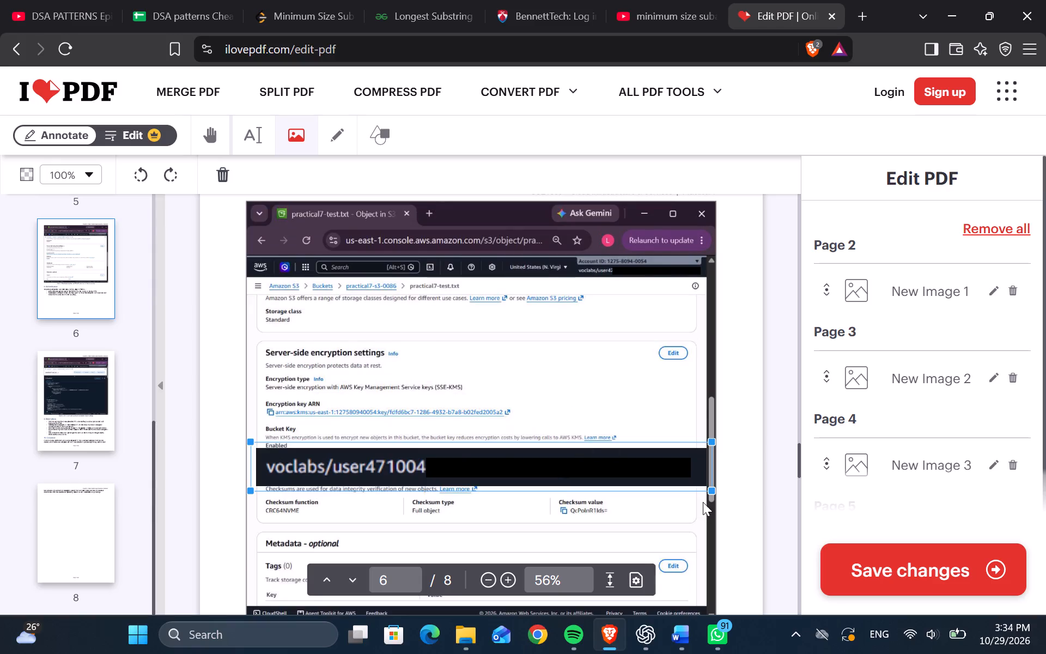
Shrink the page 6 voclabs snip to header text size and place it over the user line below the account ID.
drag(708, 491, 520, 472)
drag(385, 458, 664, 246)
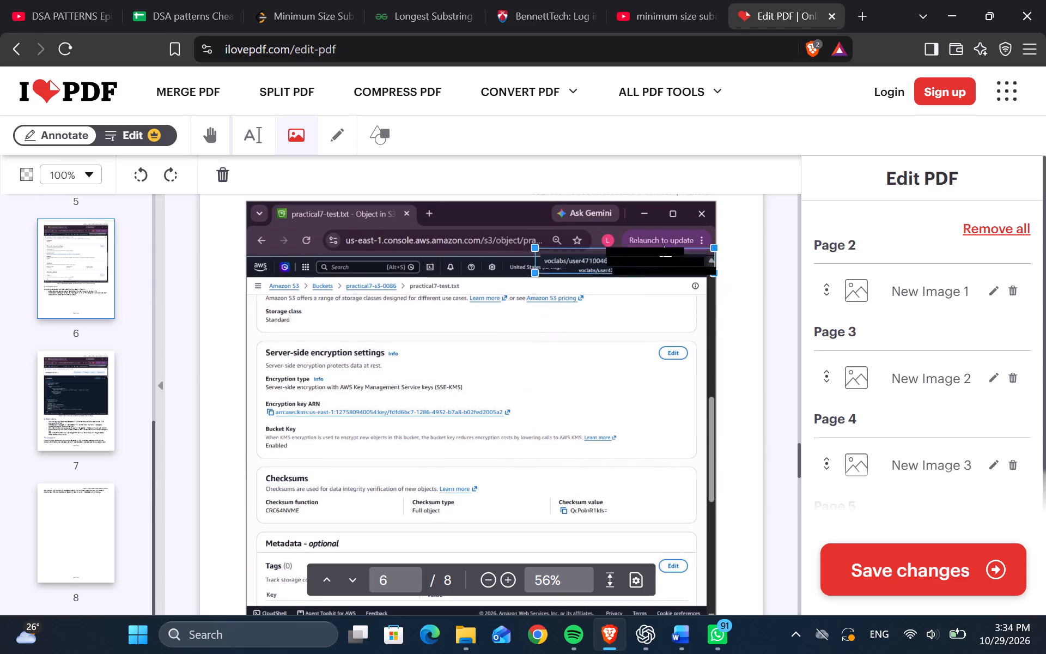
drag(664, 246, 666, 278)
drag(708, 283, 680, 278)
drag(630, 269, 668, 269)
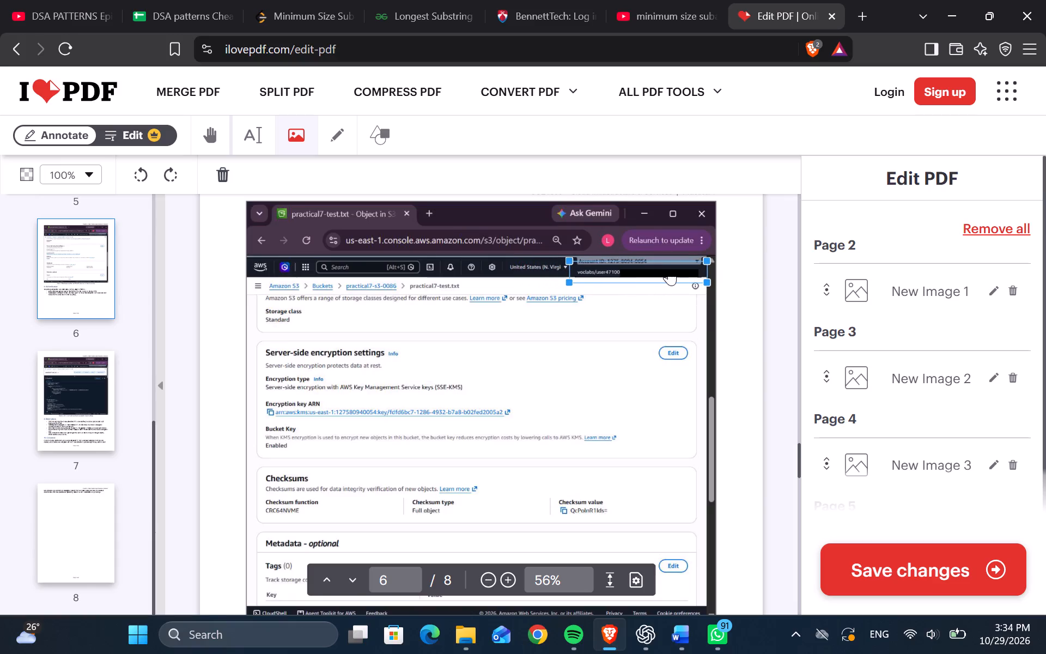
drag(668, 269, 669, 268)
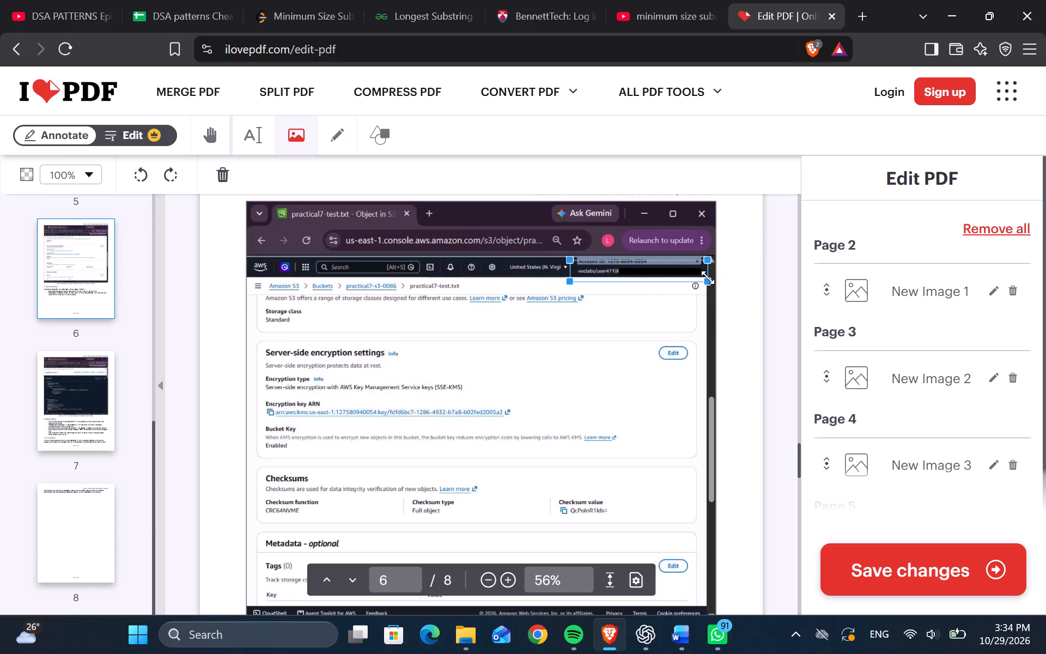
Fine-tune the page 6 snip's size and sideways position so it lines up with the account ID block, and deselect it.
drag(708, 277, 712, 285)
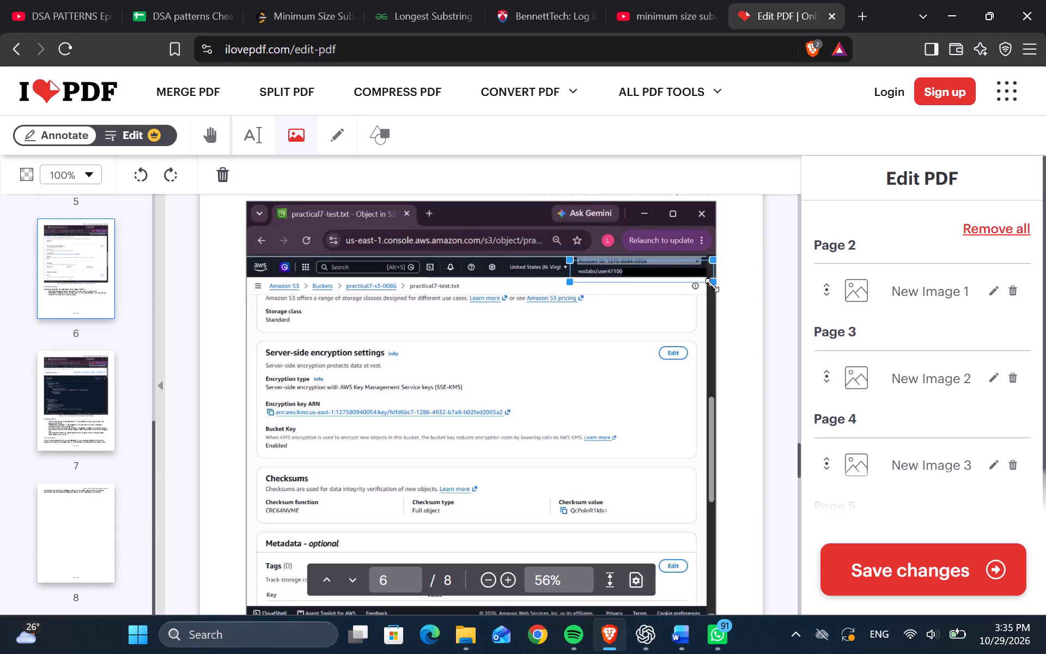
drag(712, 285, 710, 285)
drag(687, 274, 681, 274)
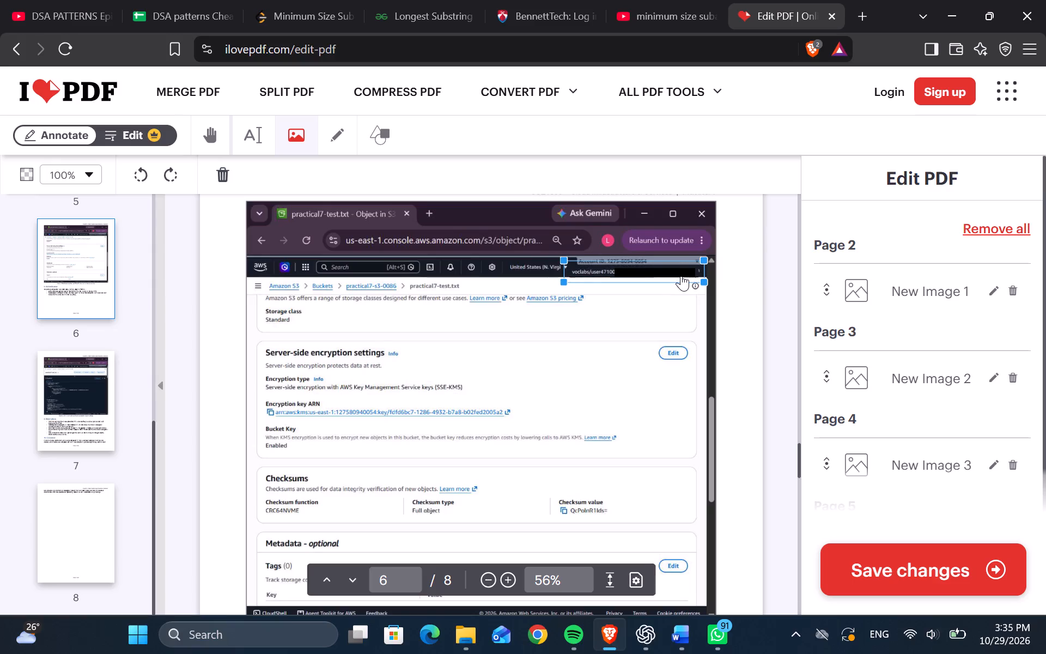
drag(681, 274, 685, 274)
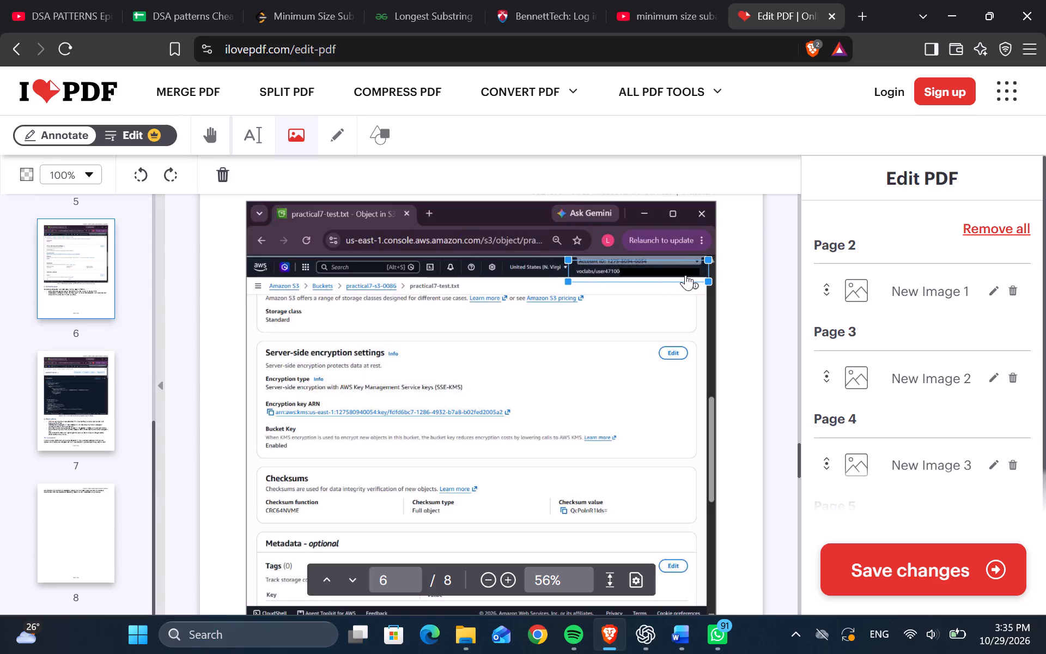
drag(685, 274, 690, 274)
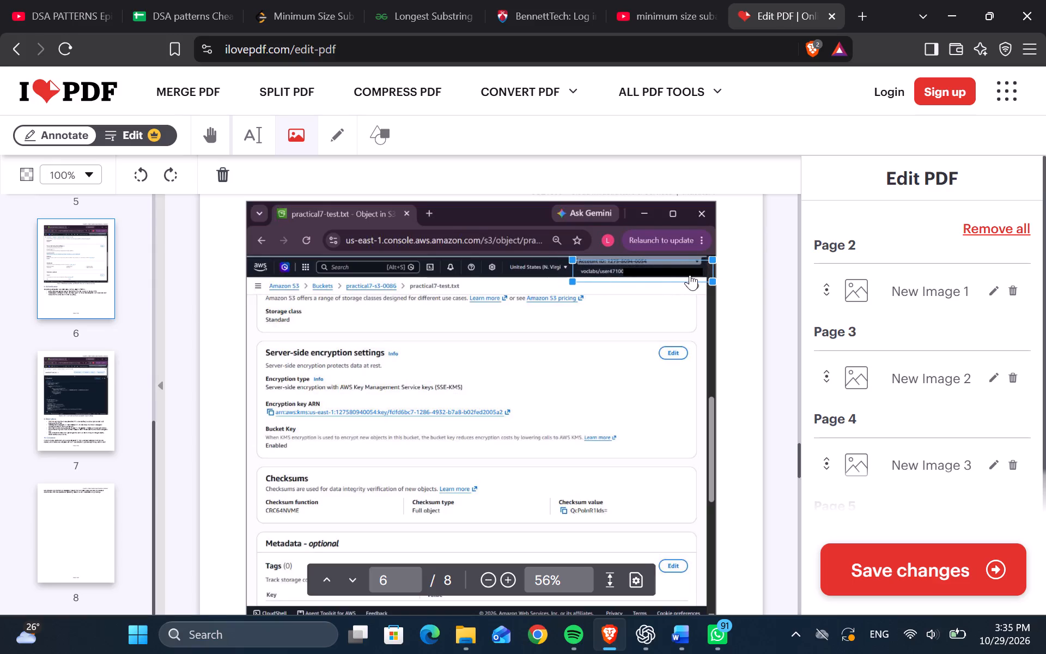
drag(690, 274, 680, 274)
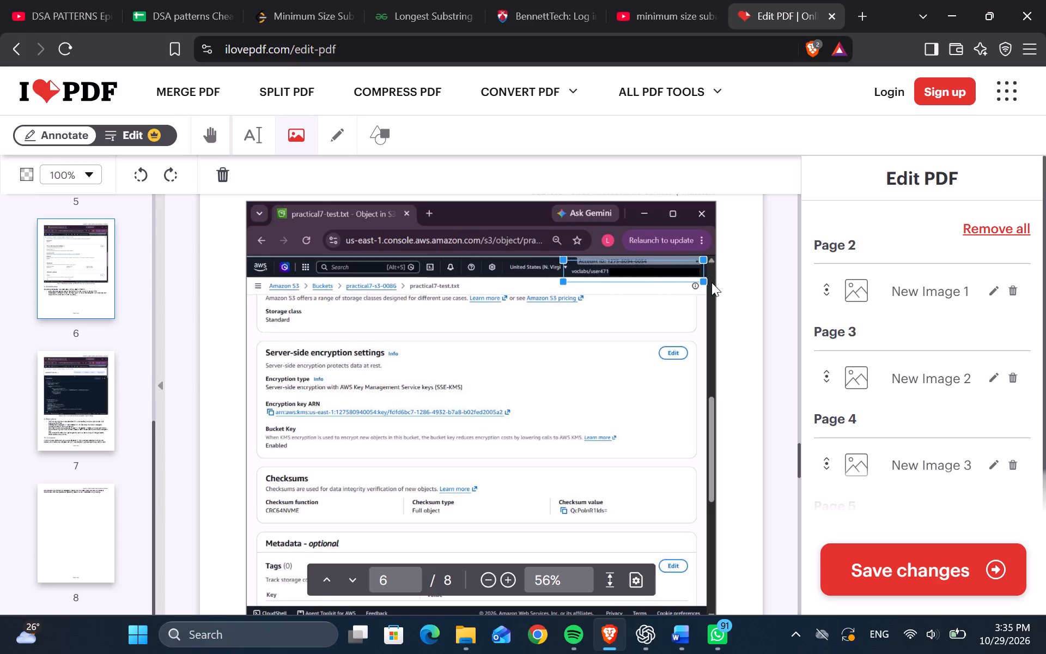
click(702, 281)
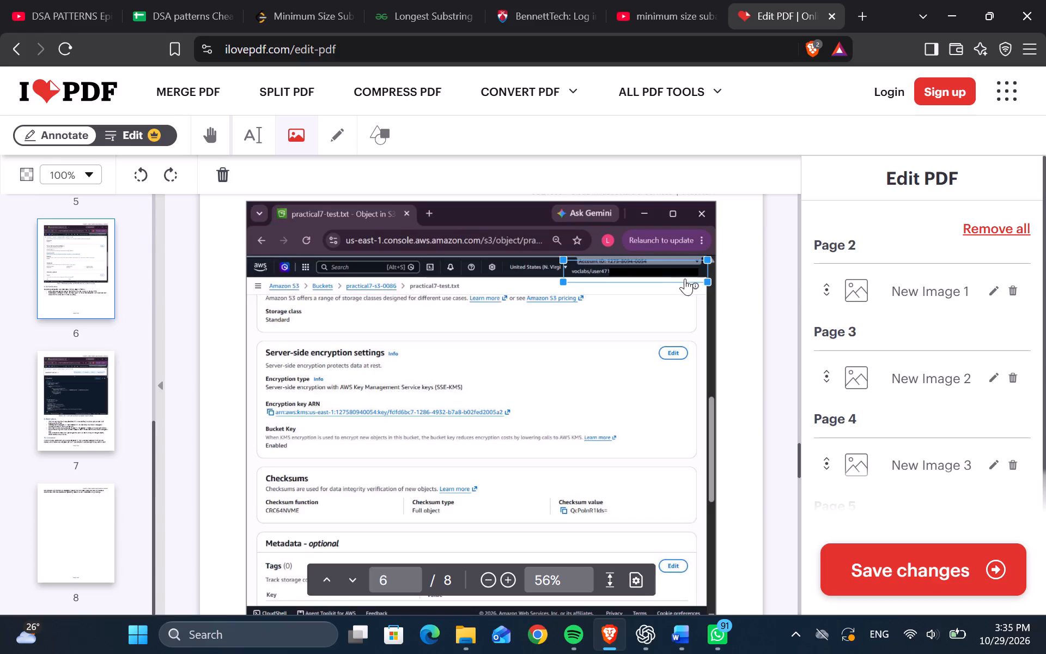
click(681, 272)
click(788, 289)
click(783, 290)
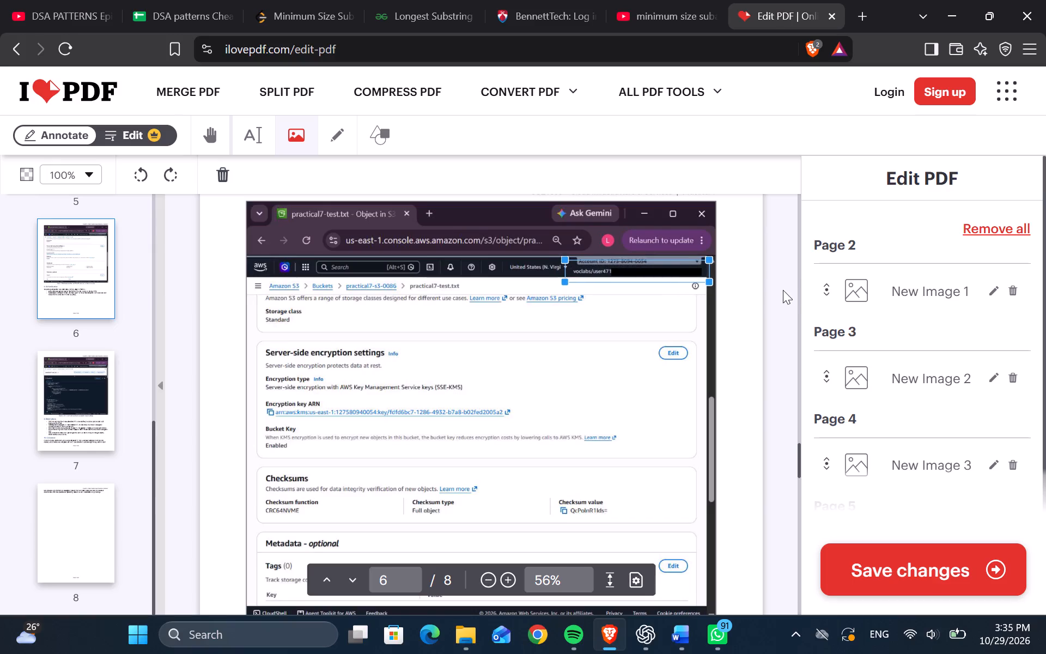
double_click(759, 291)
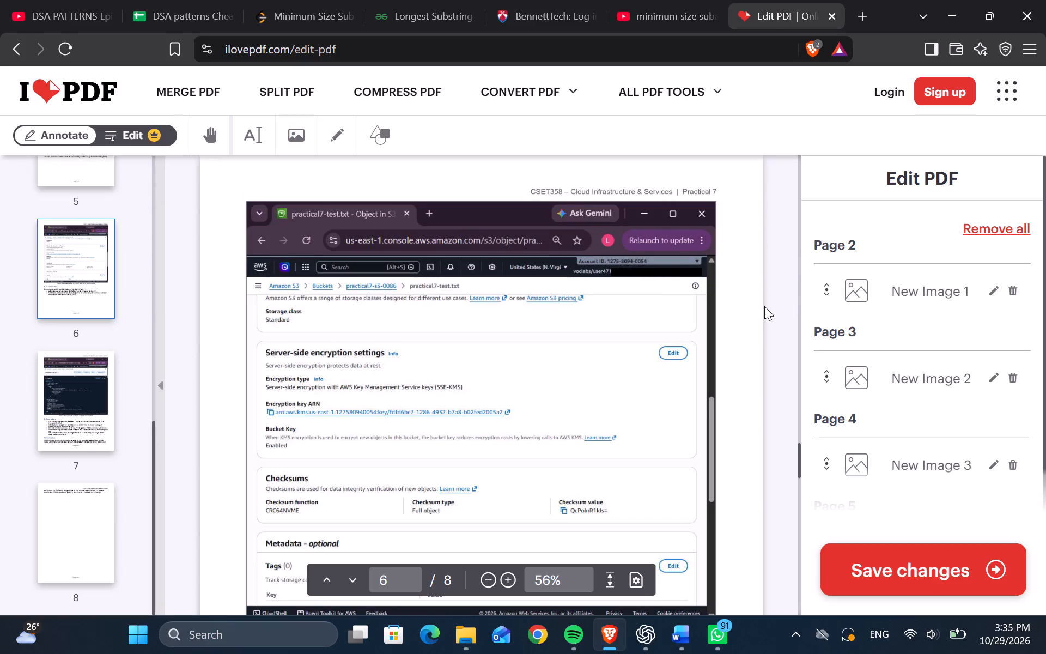
scroll(746, 322, down, 4)
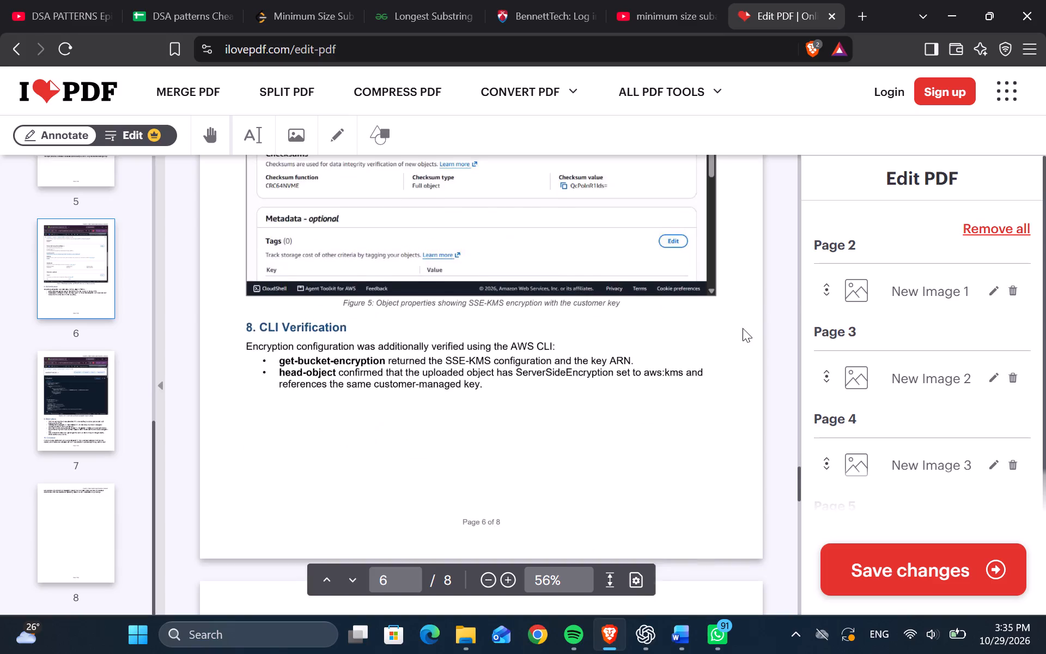
scroll(737, 337, down, 1)
scroll(737, 337, up, 3)
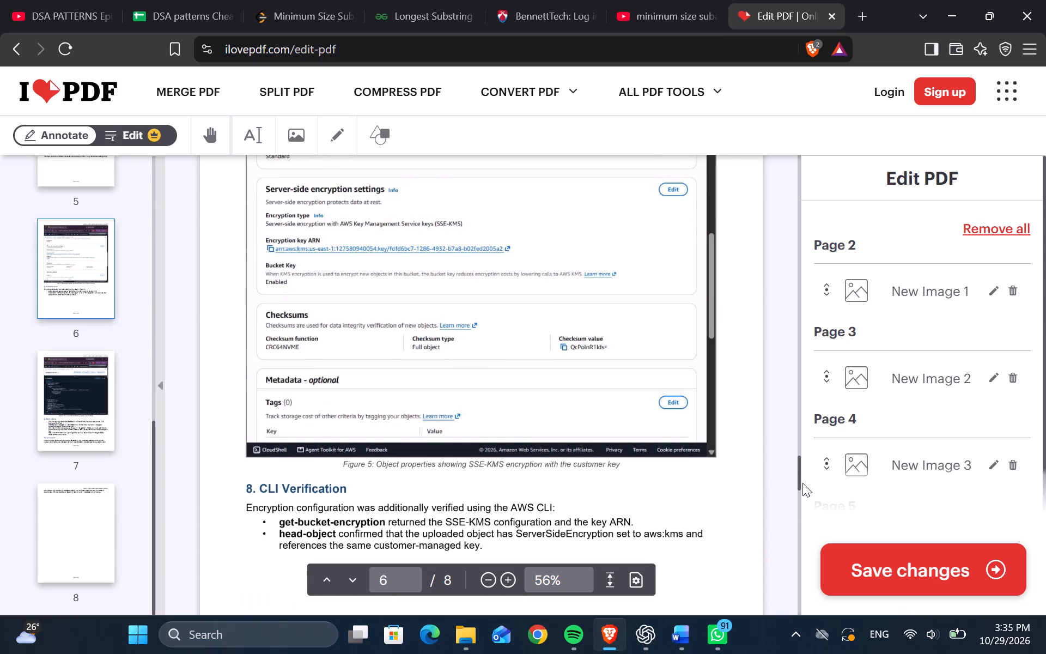
drag(800, 481, 801, 520)
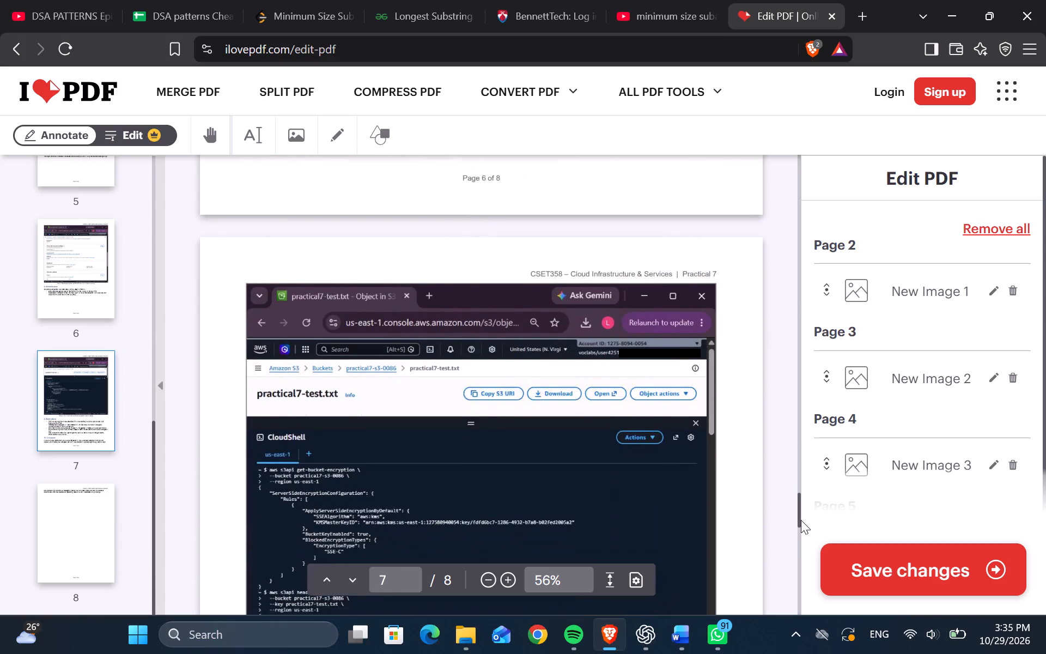
drag(801, 520, 801, 526)
click(302, 140)
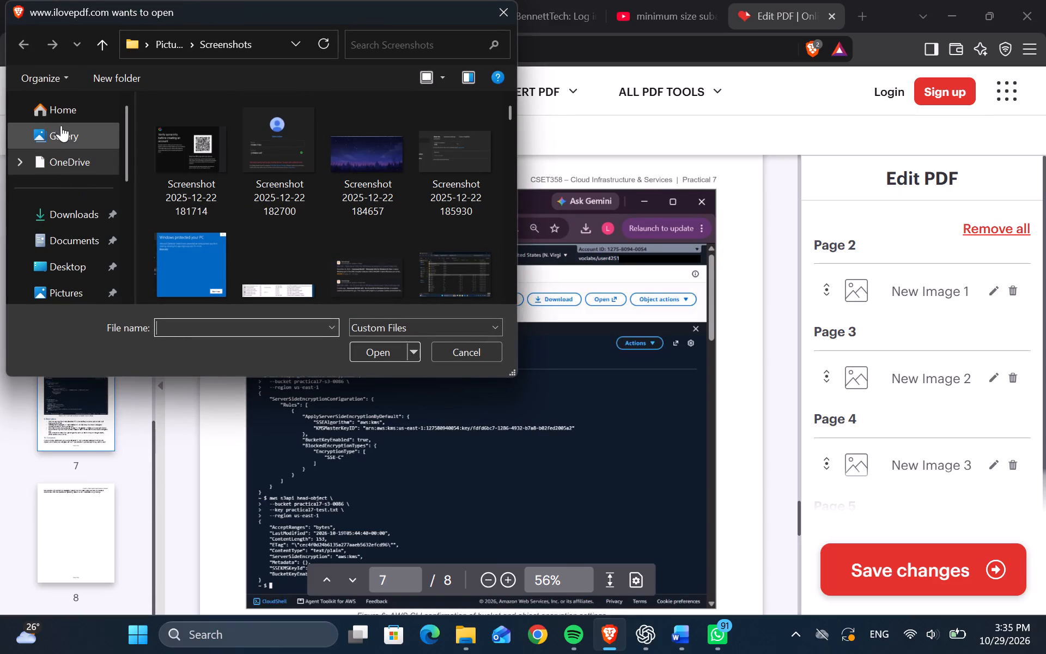
click(62, 128)
click(172, 174)
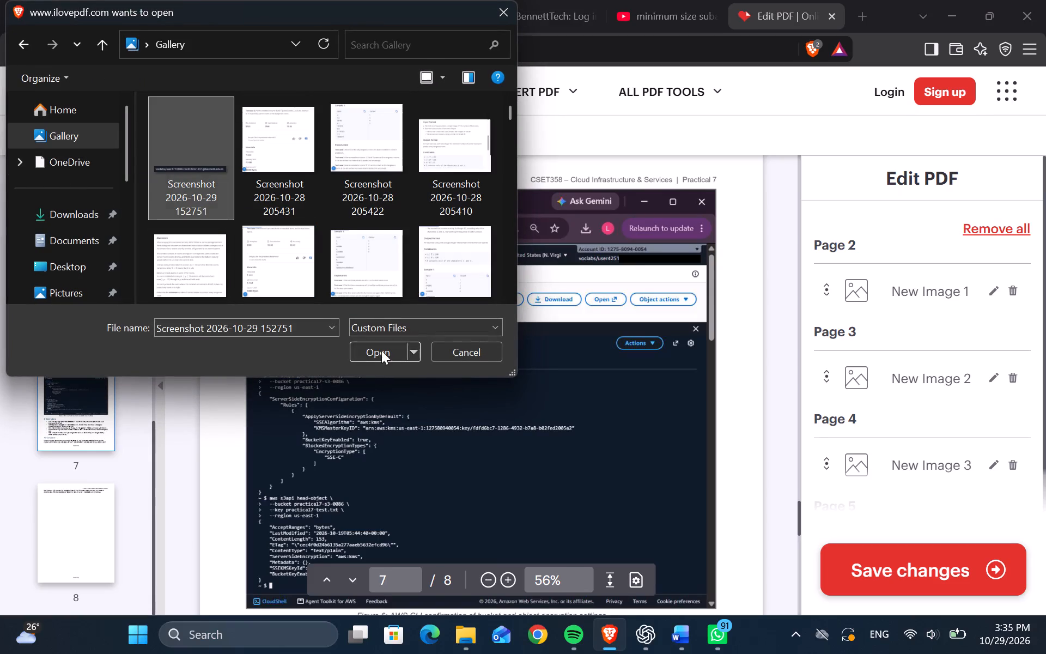
click(387, 354)
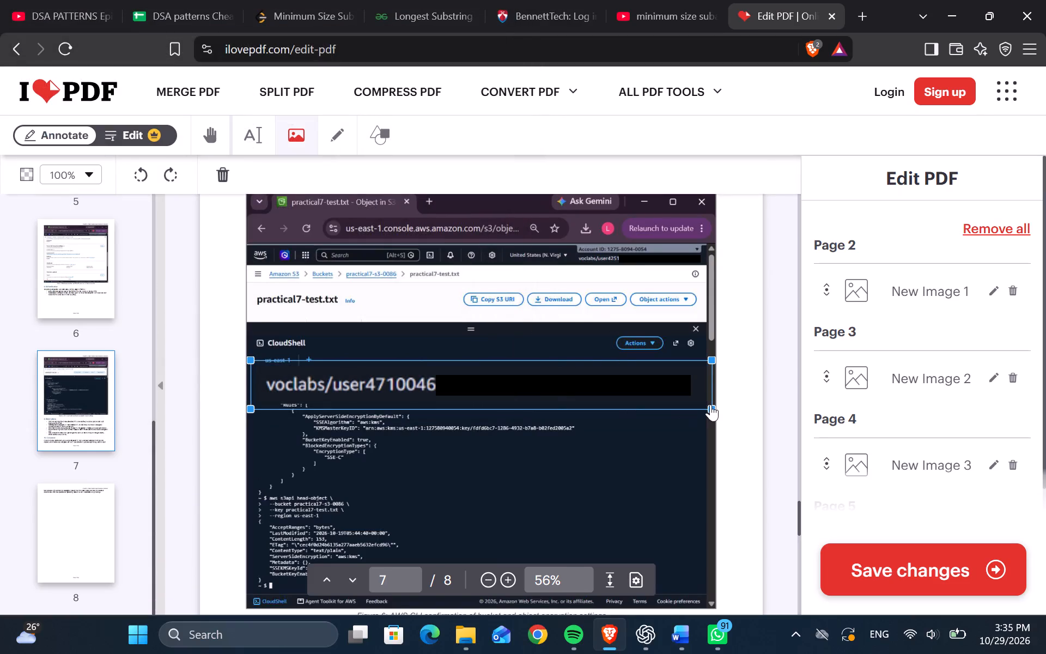
Shrink the page 7 voclabs snip to header text size, place it over the user line below the account ID and deselect it.
click(710, 404)
drag(715, 407, 591, 386)
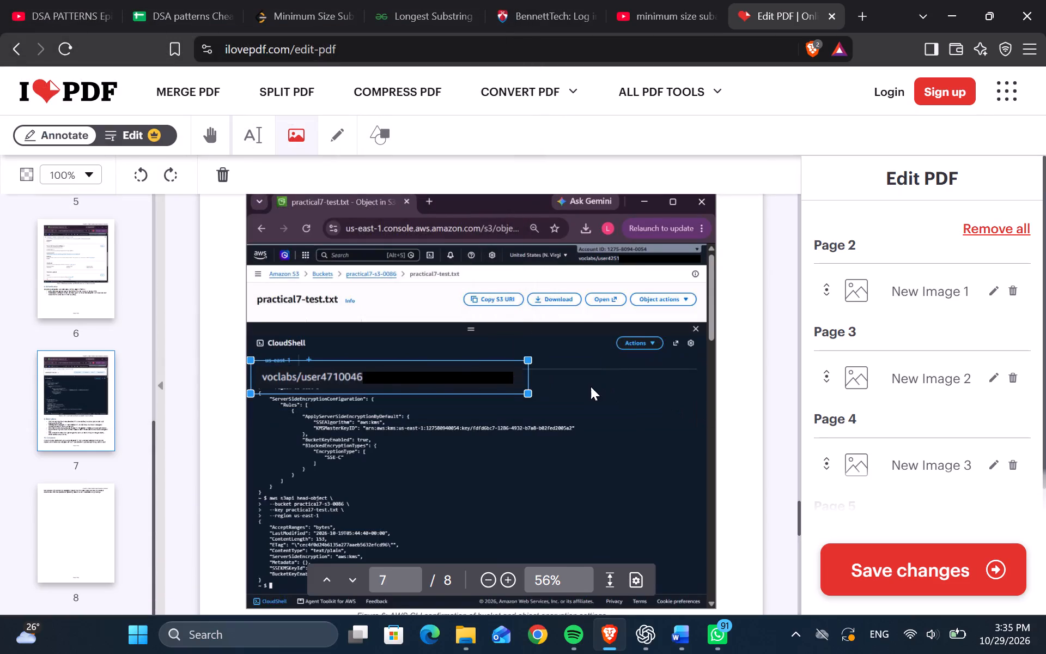
drag(591, 386, 561, 386)
drag(381, 371, 575, 262)
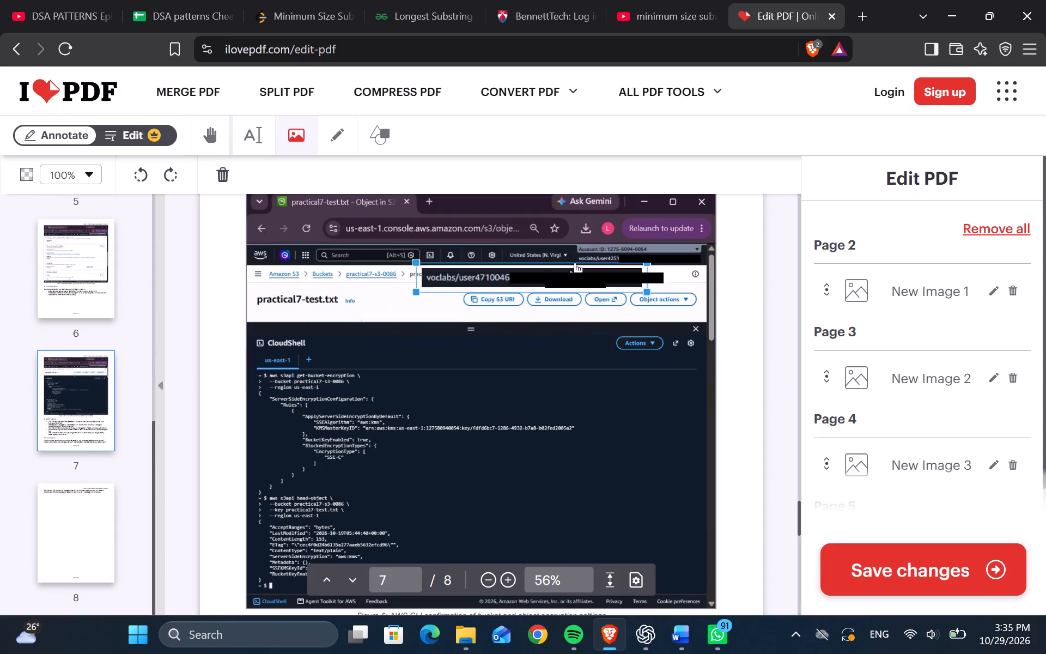
drag(575, 262, 614, 259)
drag(712, 278, 688, 277)
drag(603, 263, 651, 259)
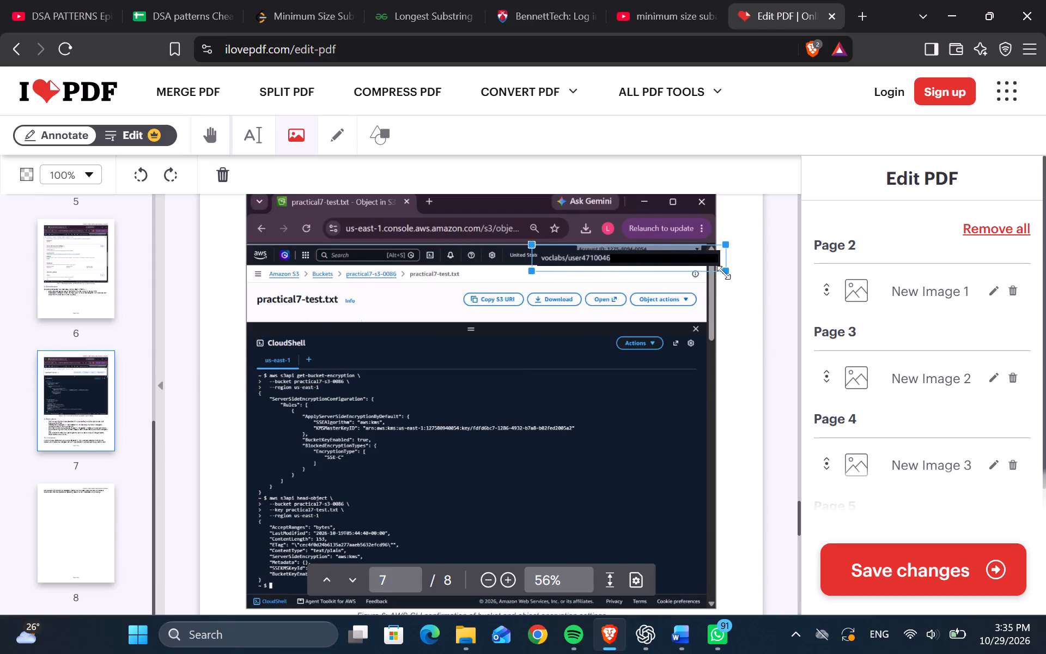
drag(723, 272, 696, 273)
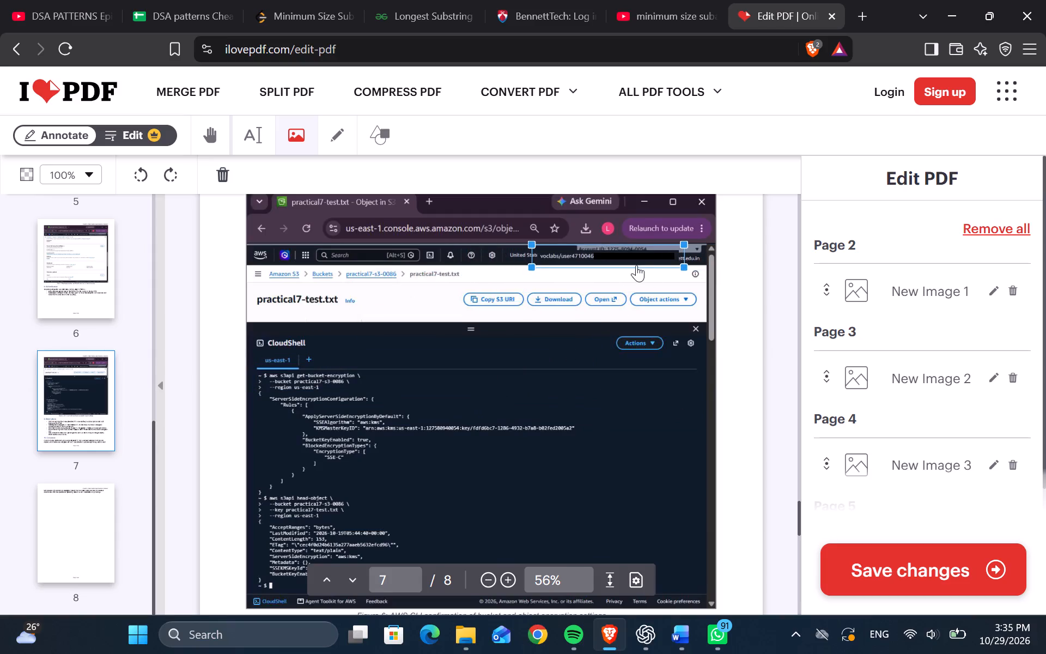
drag(635, 262, 659, 265)
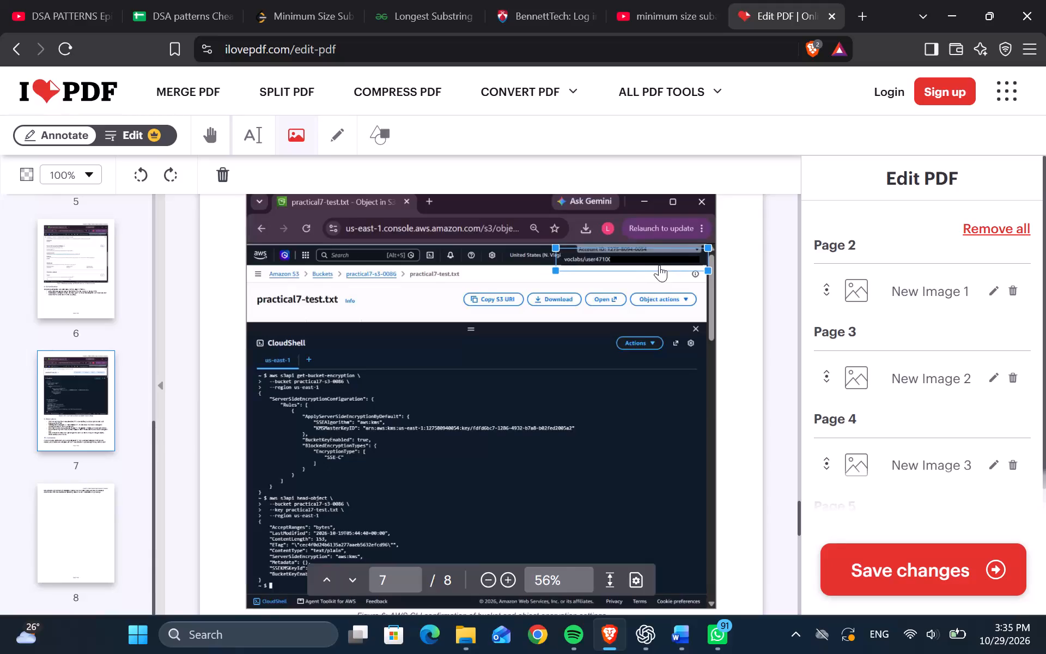
drag(659, 265, 660, 265)
click(736, 269)
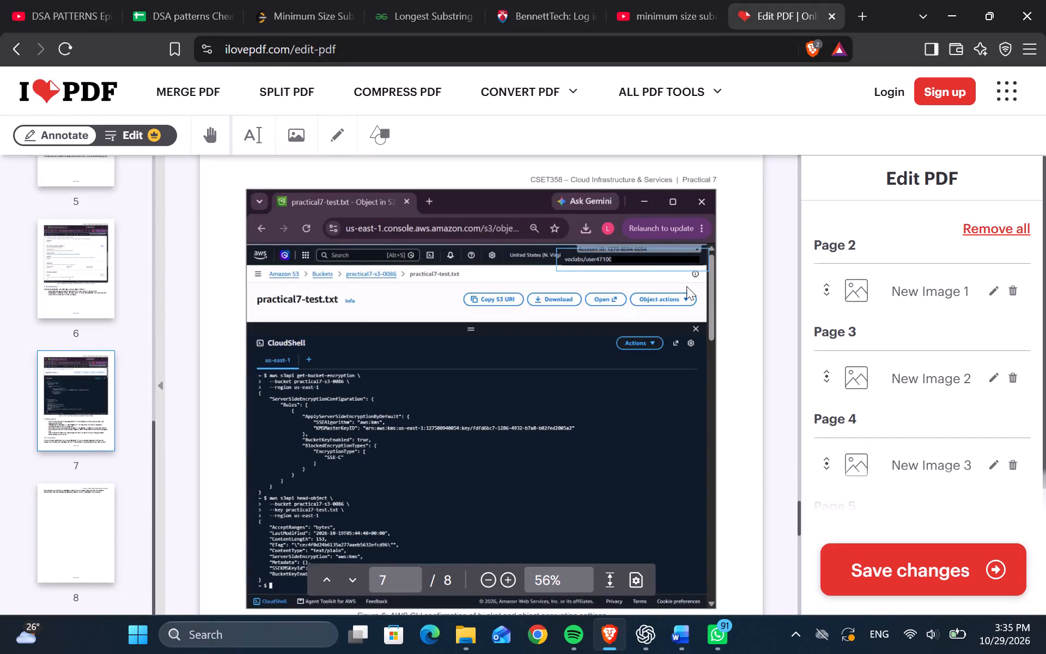
Review pages 6 and 7 to check how the placed snips look in the screenshots.
scroll(671, 295, up, 4)
scroll(671, 294, down, 1)
scroll(671, 294, up, 2)
scroll(671, 294, down, 1)
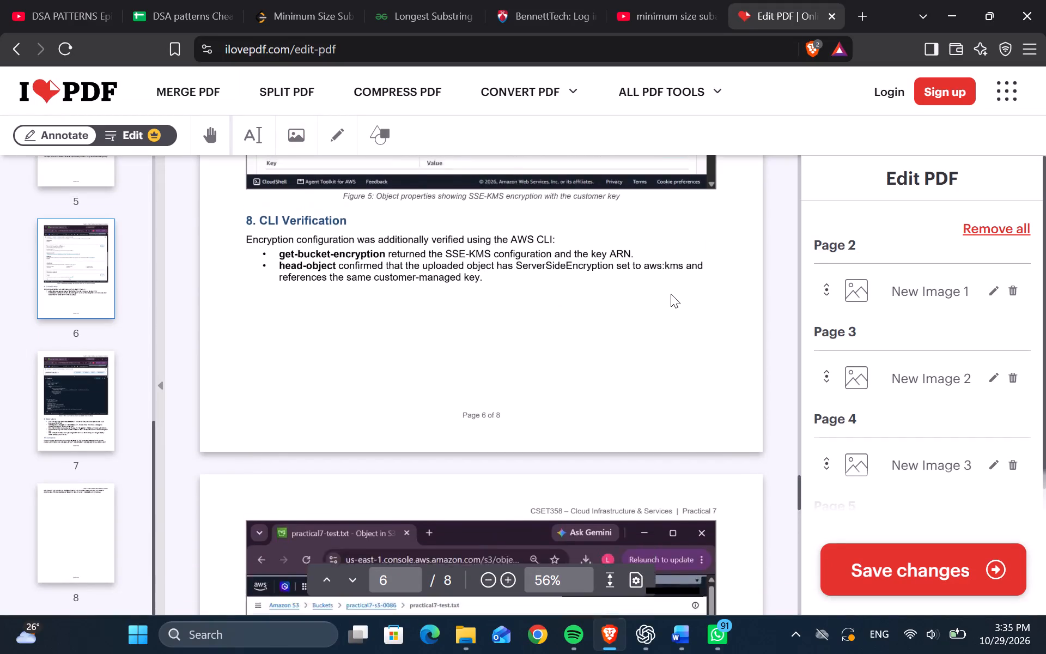
scroll(671, 294, up, 3)
scroll(671, 294, down, 1)
scroll(671, 294, up, 3)
scroll(671, 294, down, 1)
scroll(671, 294, up, 2)
scroll(671, 294, down, 3)
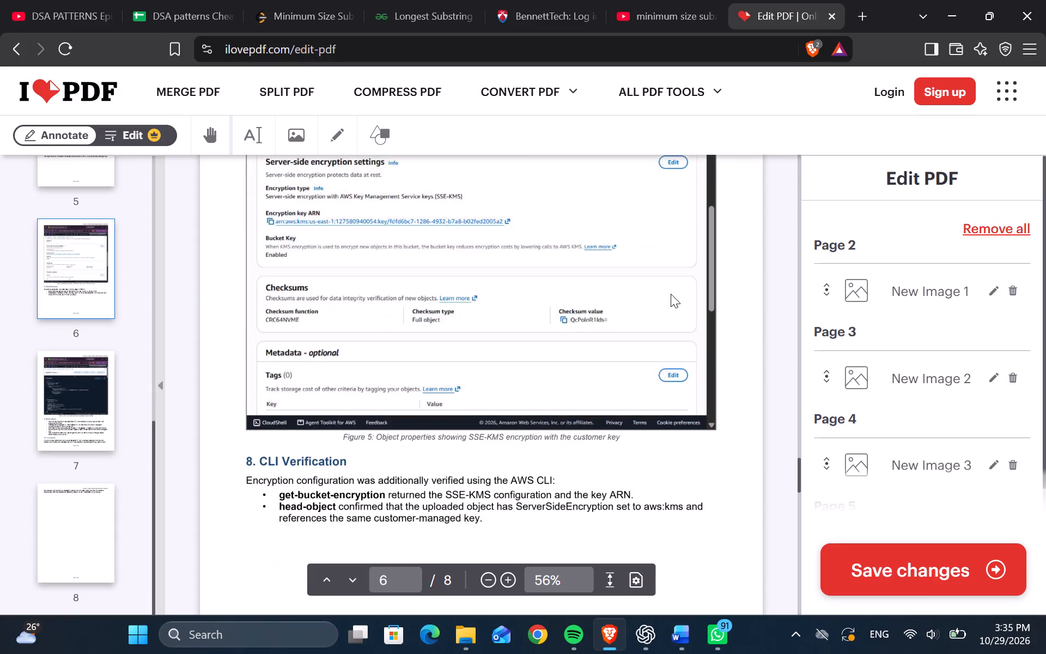
scroll(594, 506, down, 5)
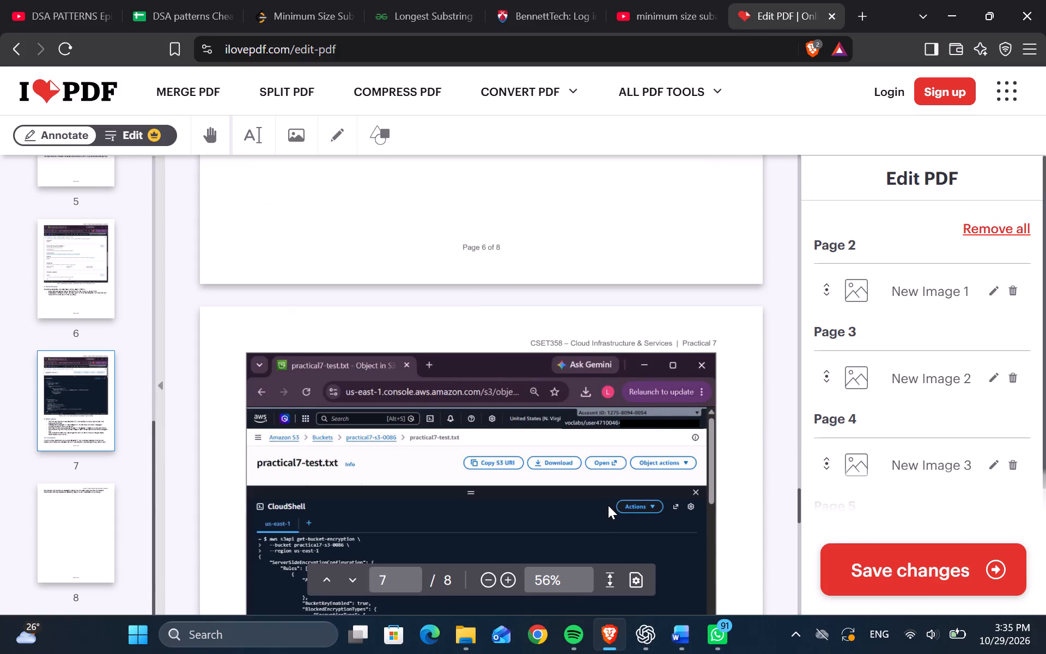
Select the page 7 snip and check the list of inserted images and the layout of pages 6 and 7.
click(623, 429)
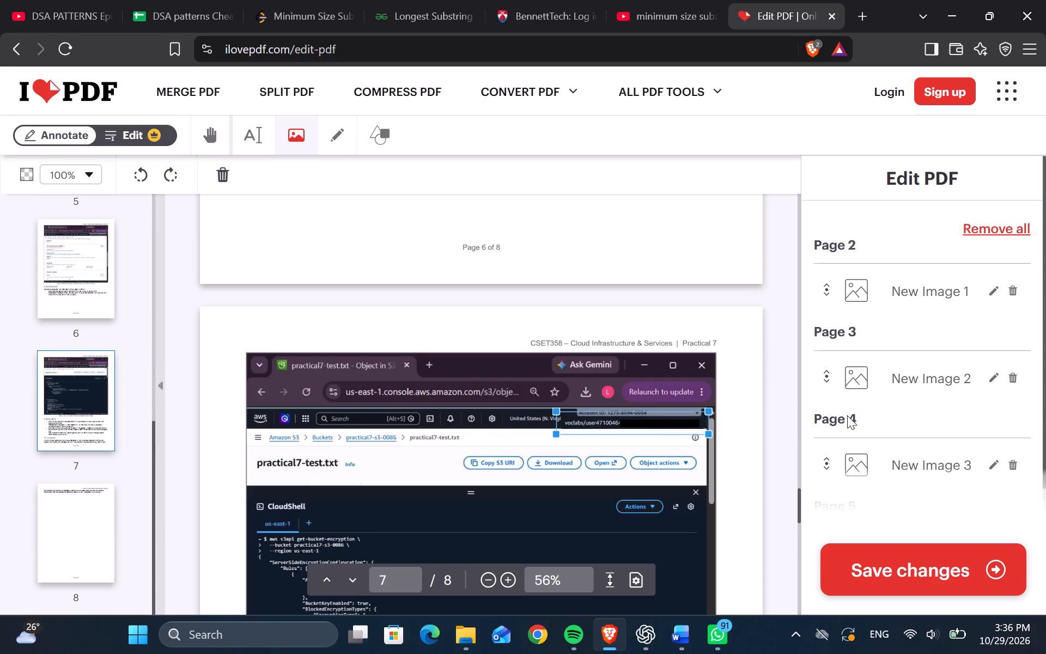
scroll(1044, 429, up, 2)
scroll(1044, 429, down, 1)
scroll(926, 435, down, 4)
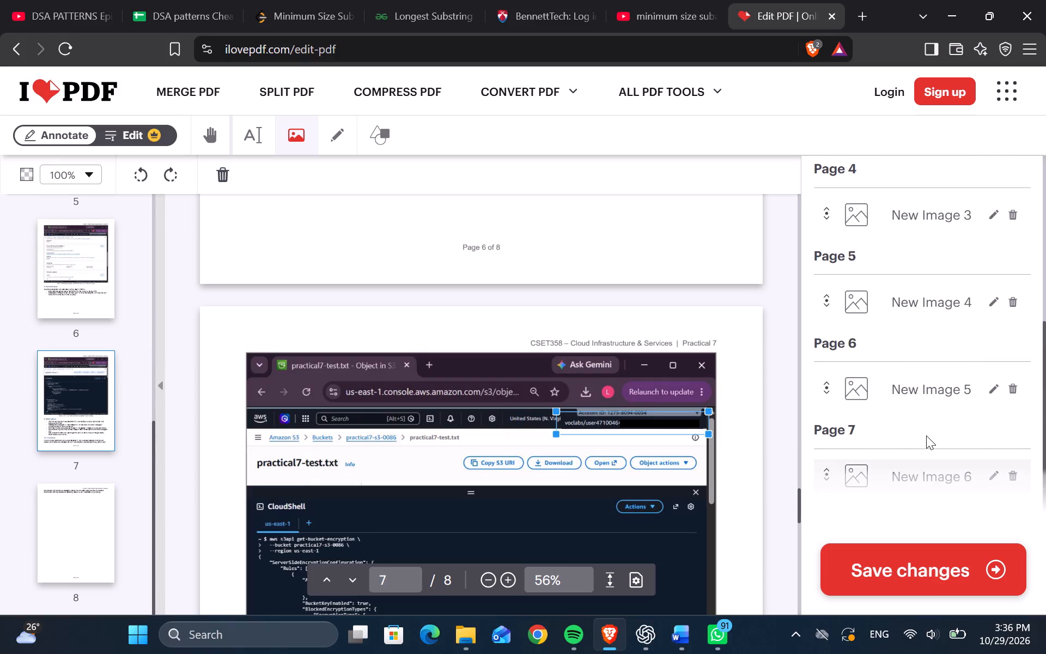
scroll(926, 435, down, 1)
scroll(798, 452, down, 1)
scroll(798, 452, up, 5)
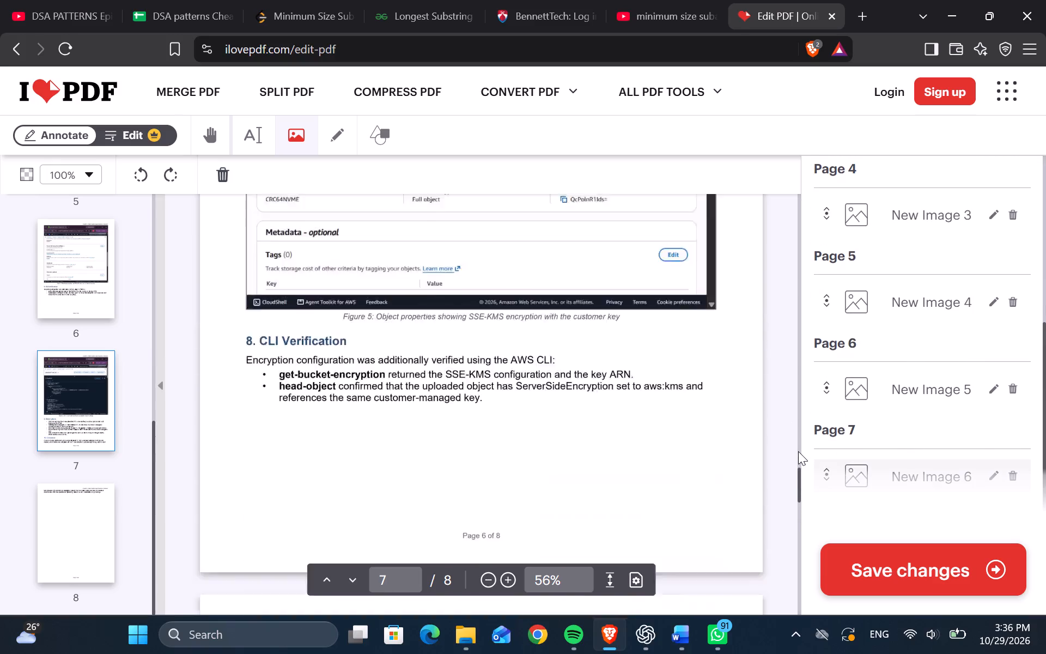
scroll(801, 451, down, 6)
scroll(801, 451, up, 1)
scroll(801, 451, down, 1)
scroll(698, 468, up, 1)
scroll(698, 468, down, 1)
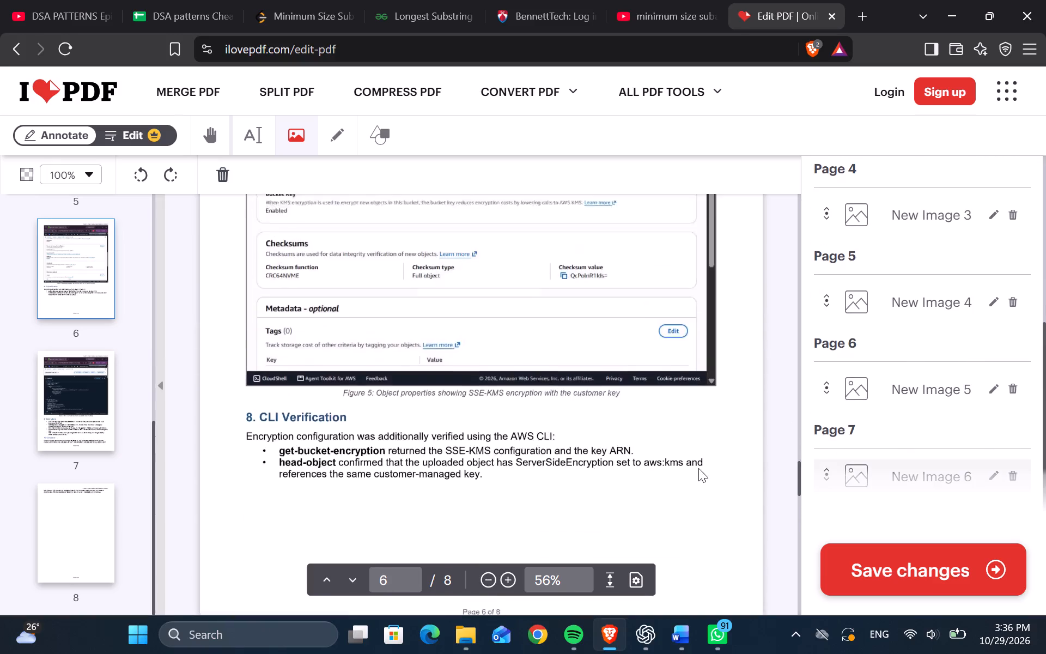
scroll(698, 468, down, 4)
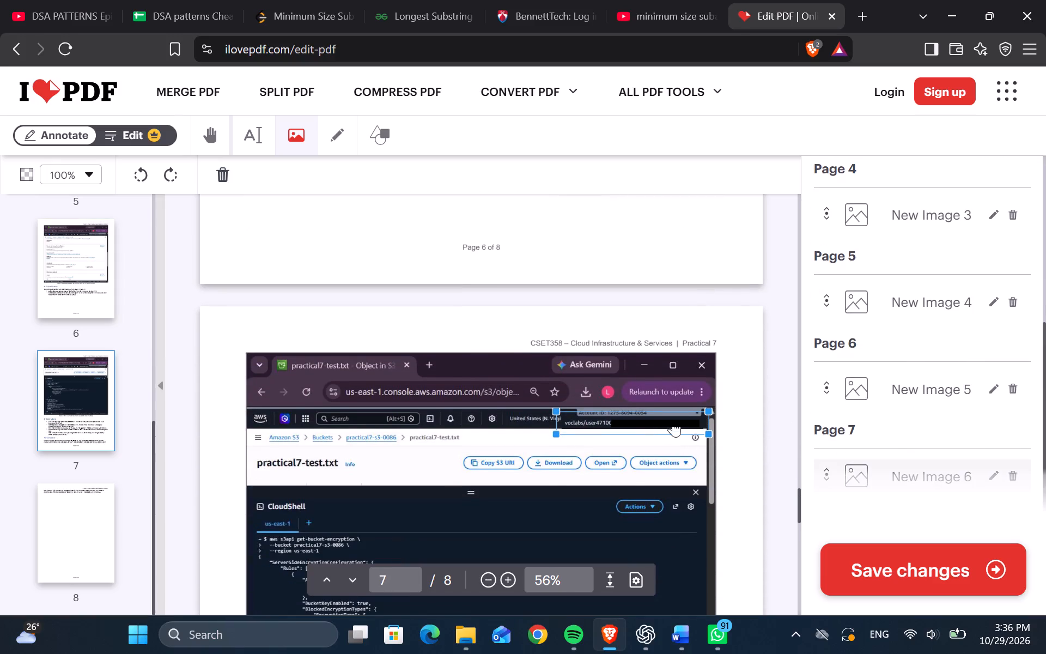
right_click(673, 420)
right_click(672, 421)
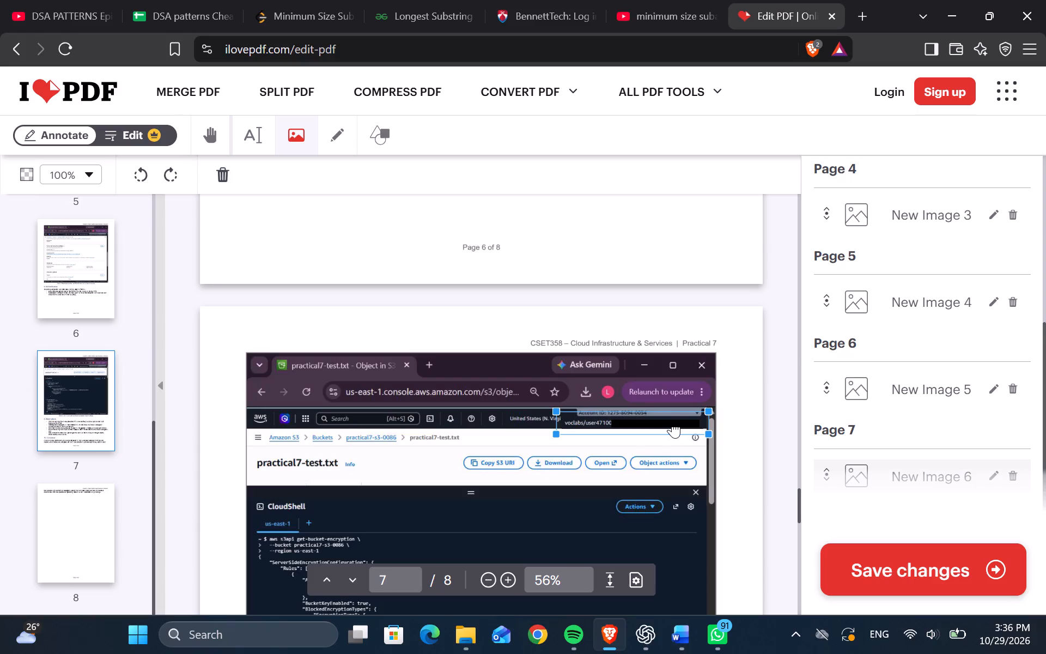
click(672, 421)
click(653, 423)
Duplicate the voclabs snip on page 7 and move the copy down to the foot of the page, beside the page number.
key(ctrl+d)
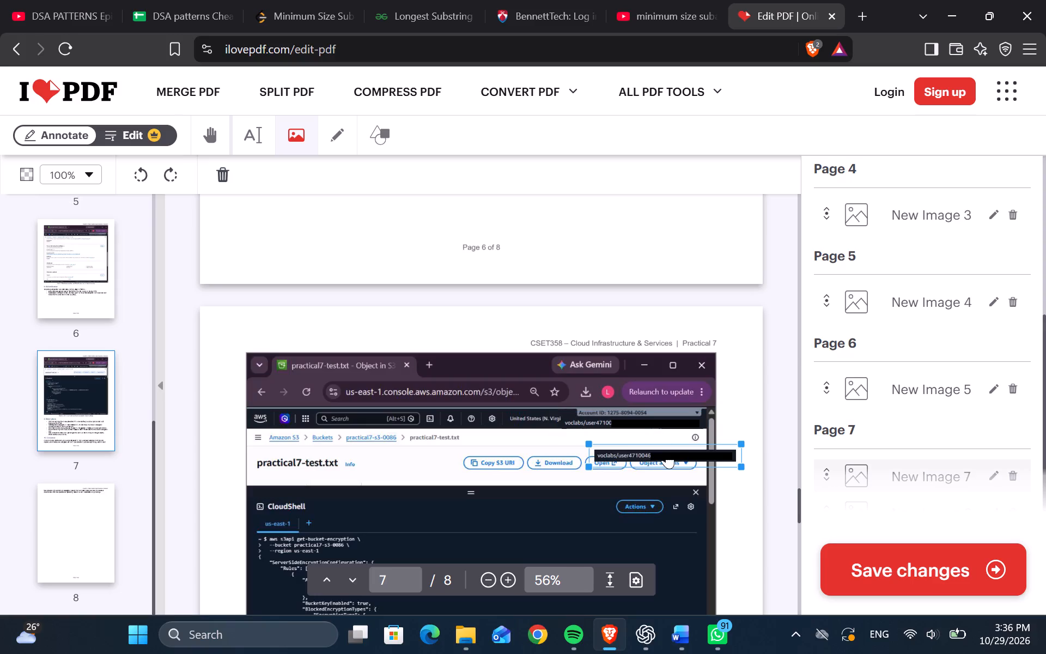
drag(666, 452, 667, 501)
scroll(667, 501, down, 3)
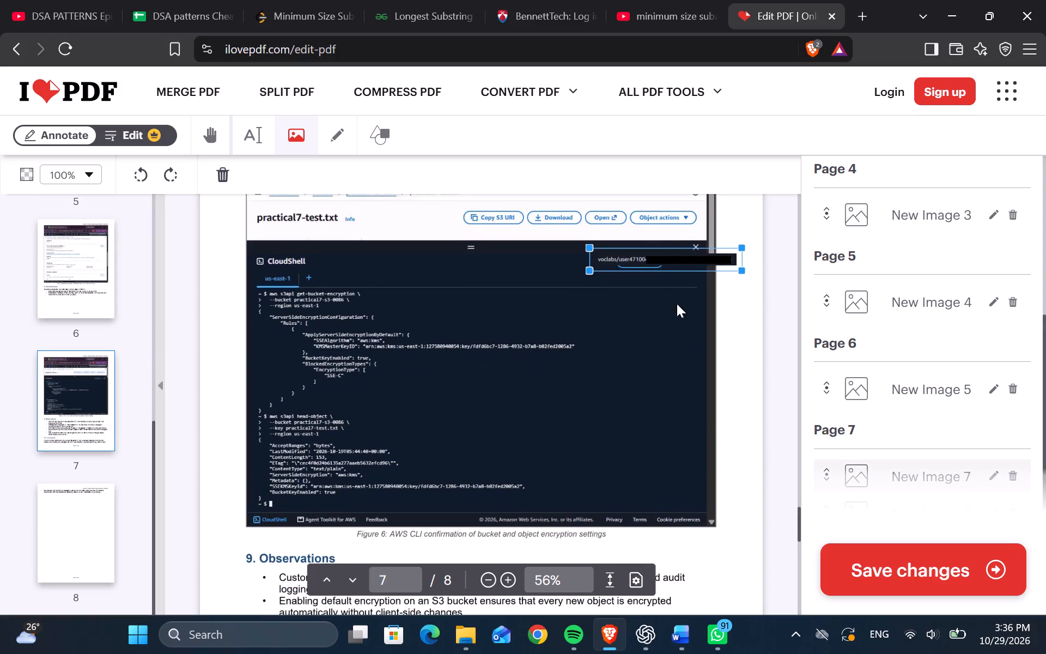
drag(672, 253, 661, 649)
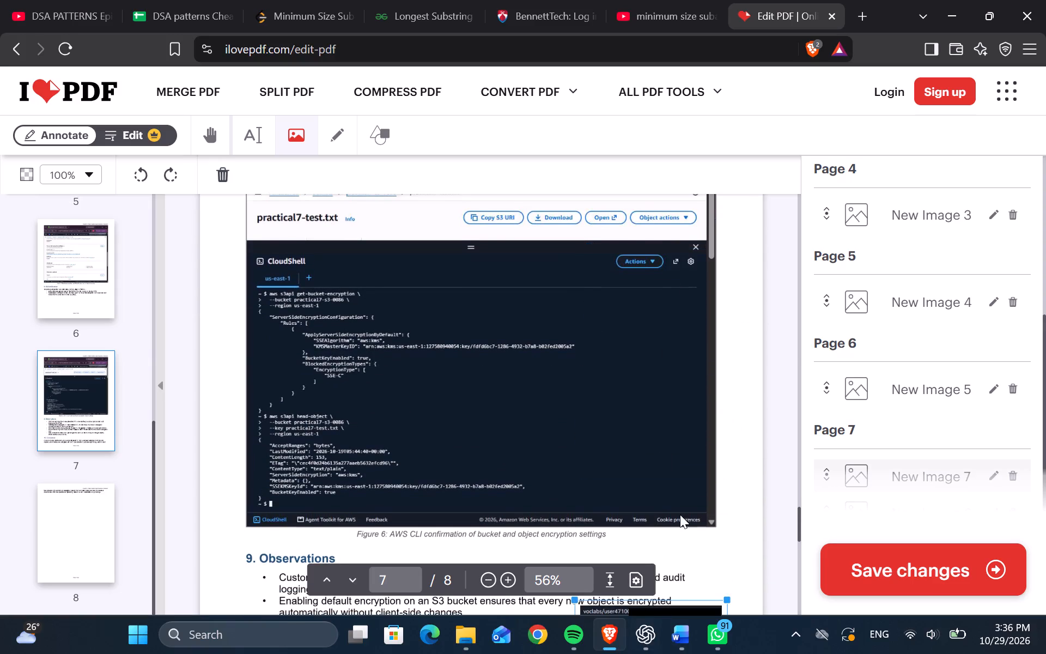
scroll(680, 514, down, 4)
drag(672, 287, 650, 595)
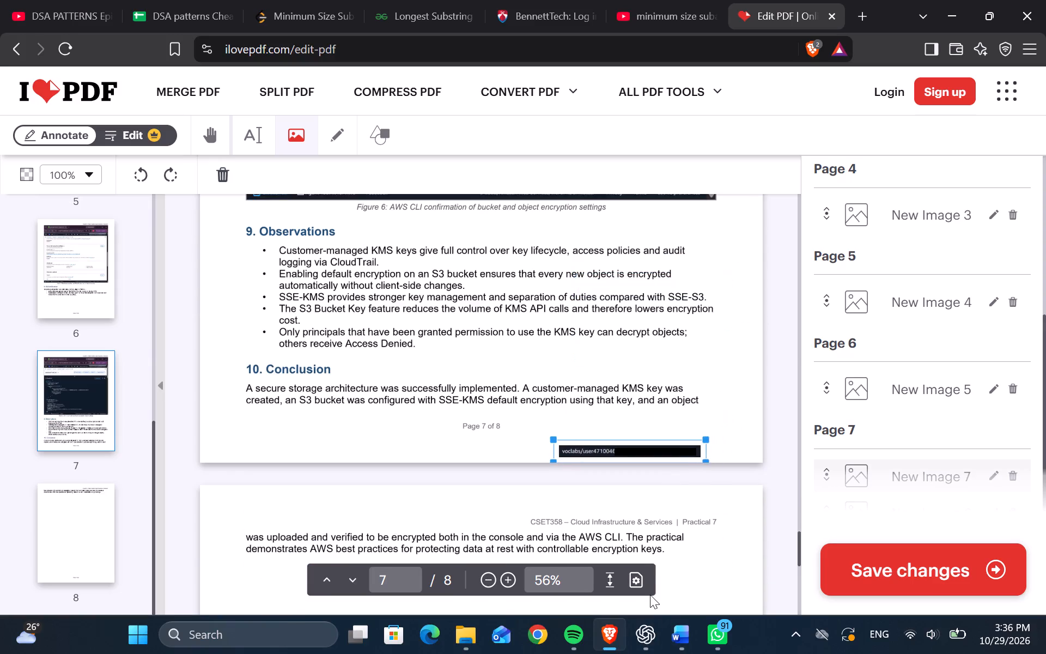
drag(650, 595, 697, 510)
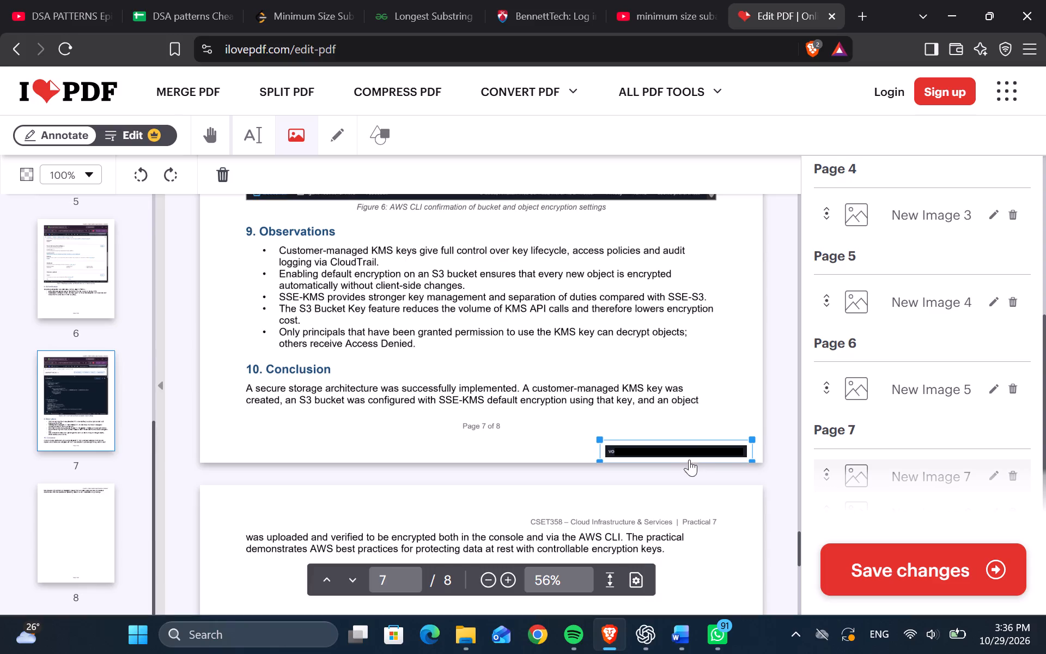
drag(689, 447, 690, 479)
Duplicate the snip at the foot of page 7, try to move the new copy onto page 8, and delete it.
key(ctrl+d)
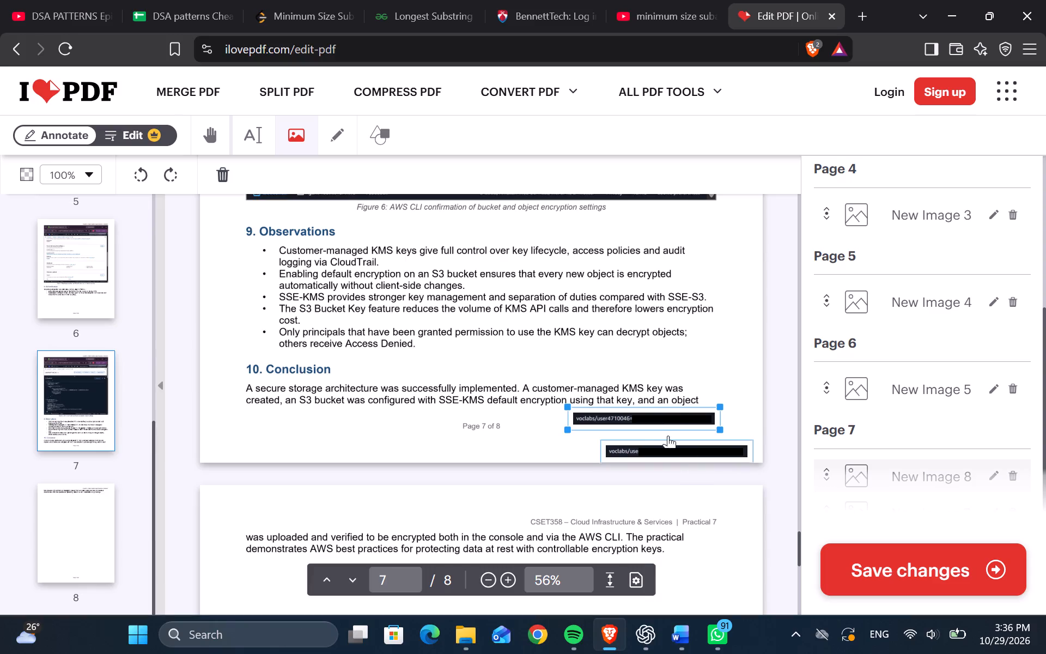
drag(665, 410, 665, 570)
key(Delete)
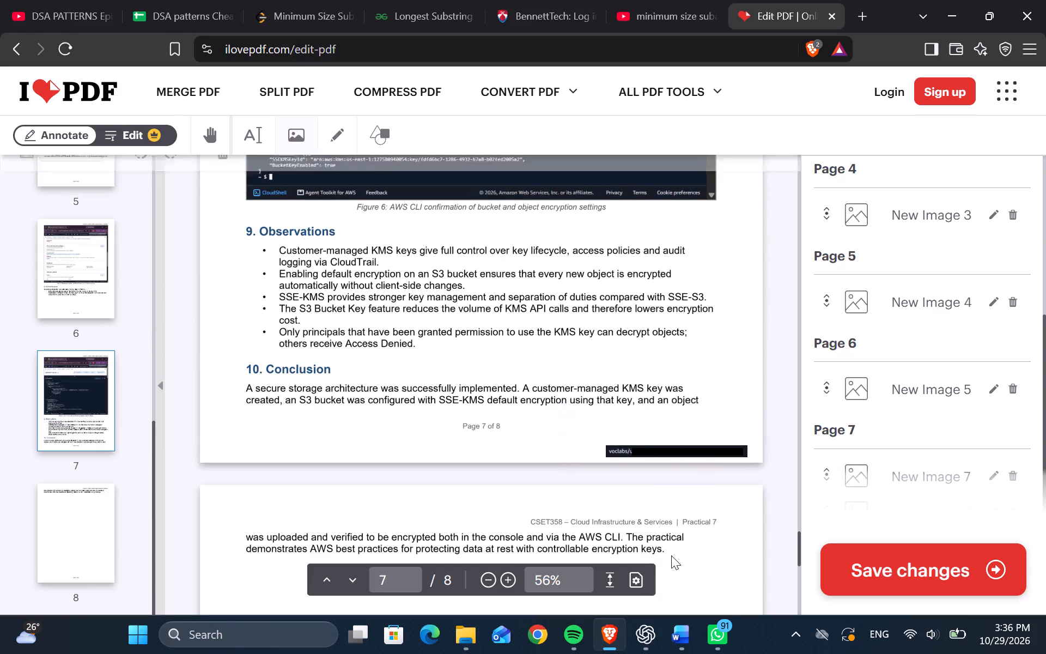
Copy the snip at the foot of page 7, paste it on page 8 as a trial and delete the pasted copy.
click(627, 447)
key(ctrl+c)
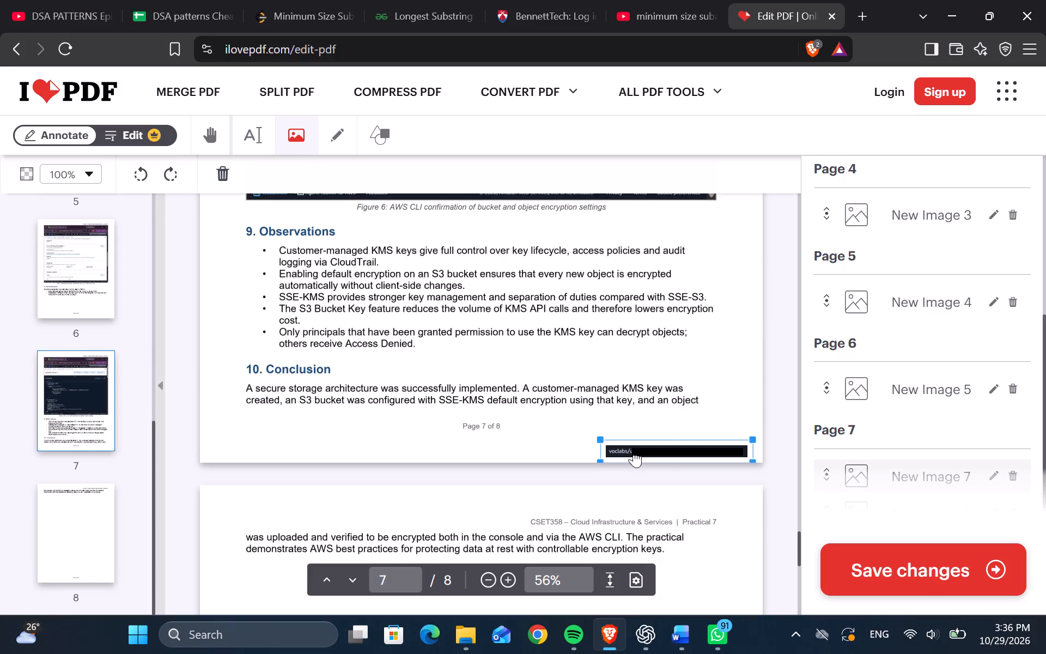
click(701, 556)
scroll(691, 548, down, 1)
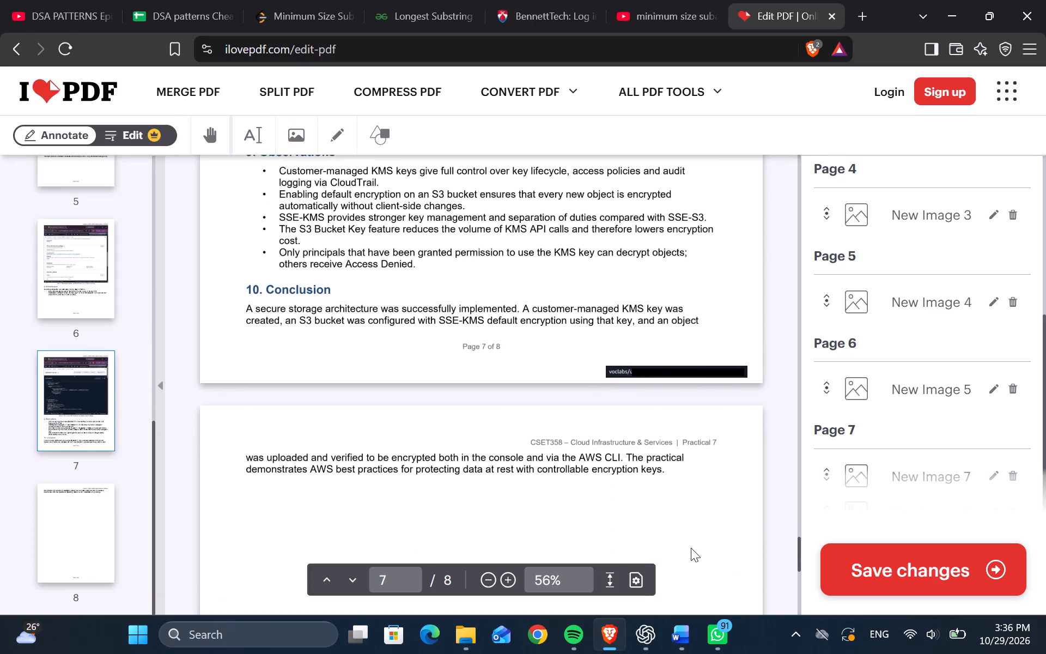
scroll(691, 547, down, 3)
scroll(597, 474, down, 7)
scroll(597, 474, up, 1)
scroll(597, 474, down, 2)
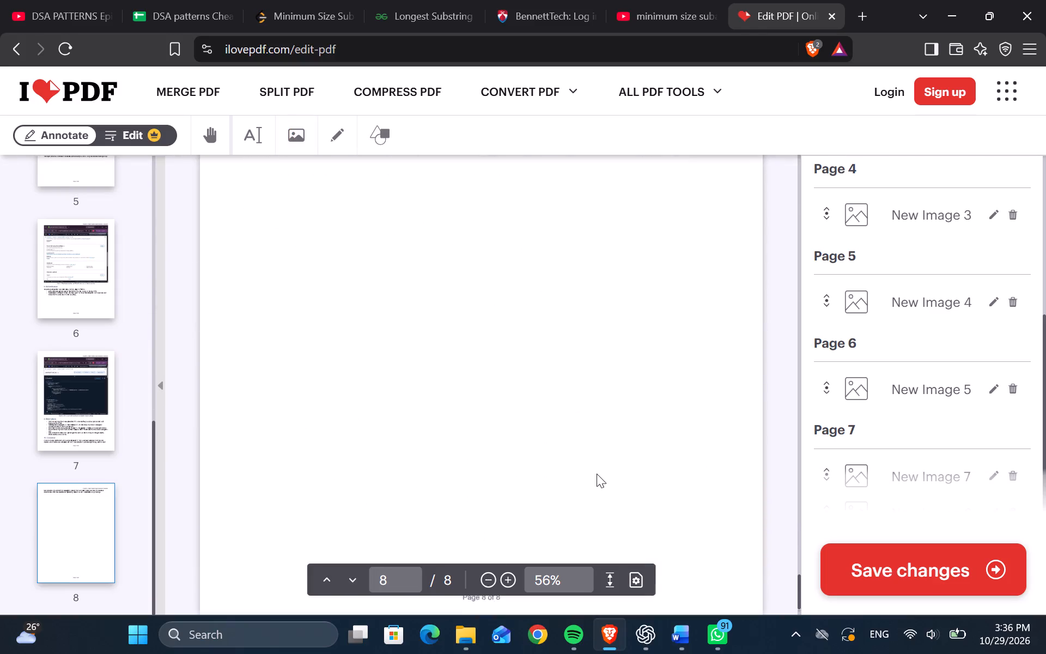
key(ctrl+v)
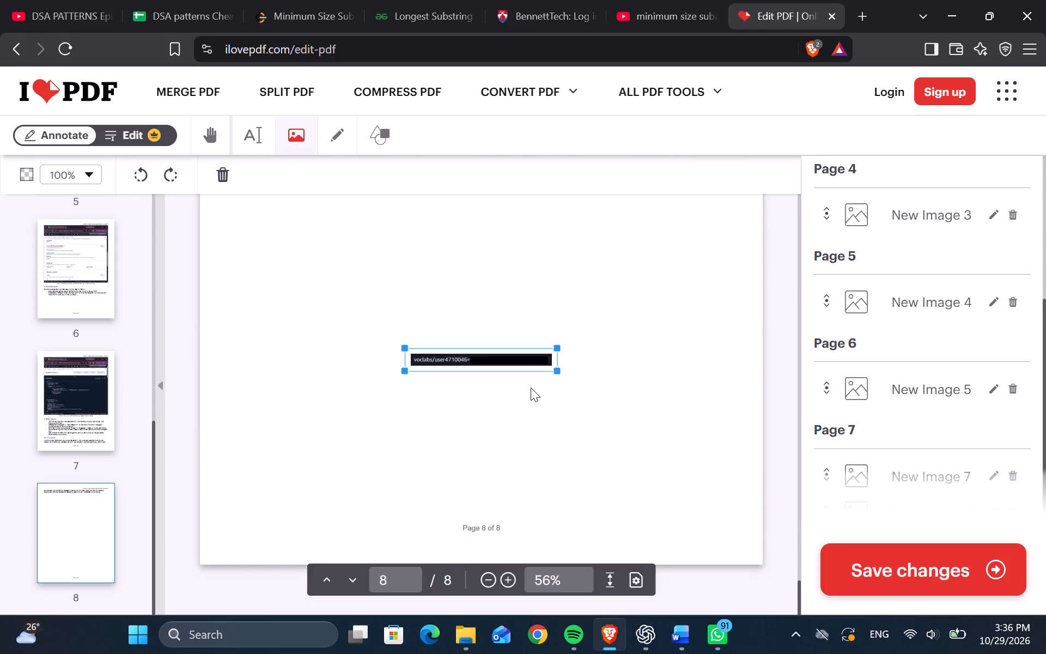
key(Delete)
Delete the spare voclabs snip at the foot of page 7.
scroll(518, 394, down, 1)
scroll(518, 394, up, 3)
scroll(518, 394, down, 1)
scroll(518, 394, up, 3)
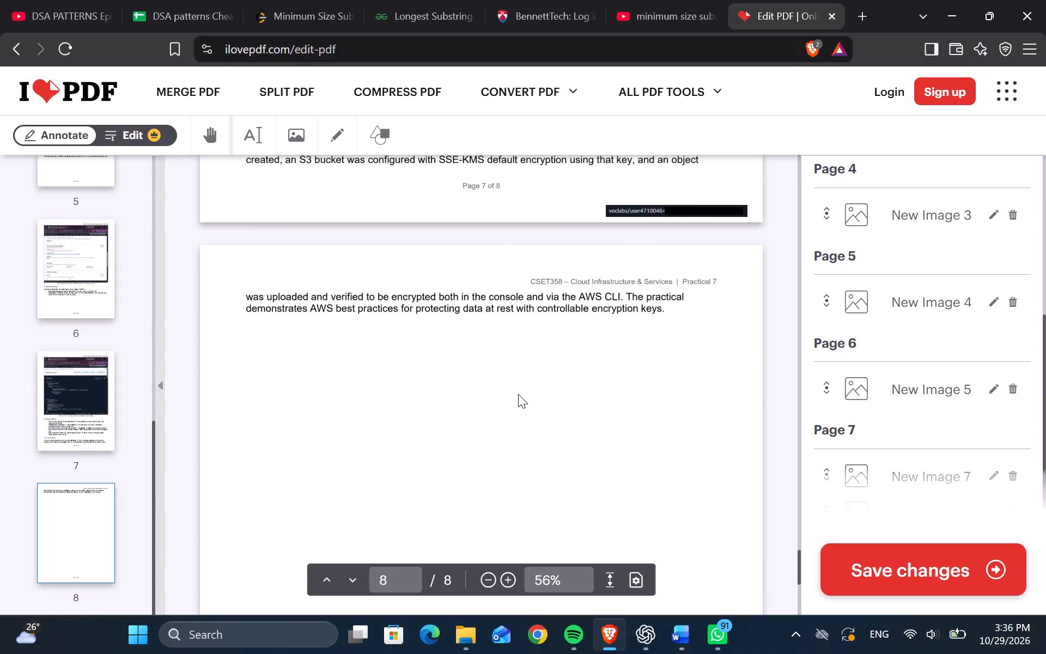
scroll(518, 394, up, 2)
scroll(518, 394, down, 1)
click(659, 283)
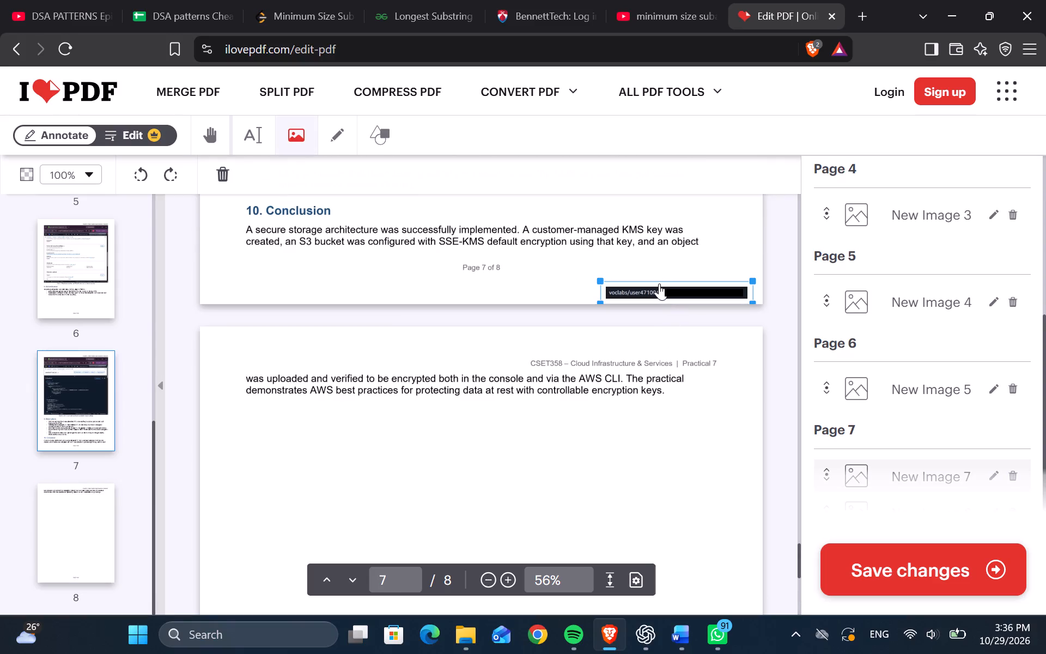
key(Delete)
Review page 1 and the list of inserted images by page, checking the page 2 entry.
scroll(659, 283, up, 20)
scroll(659, 283, up, 5)
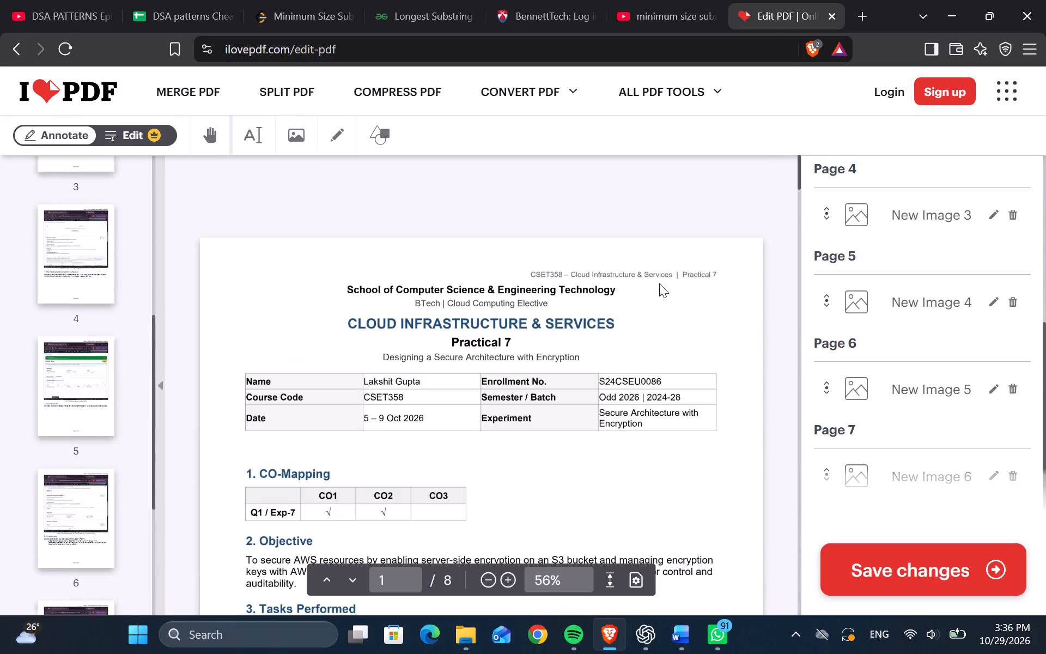
scroll(659, 283, down, 1)
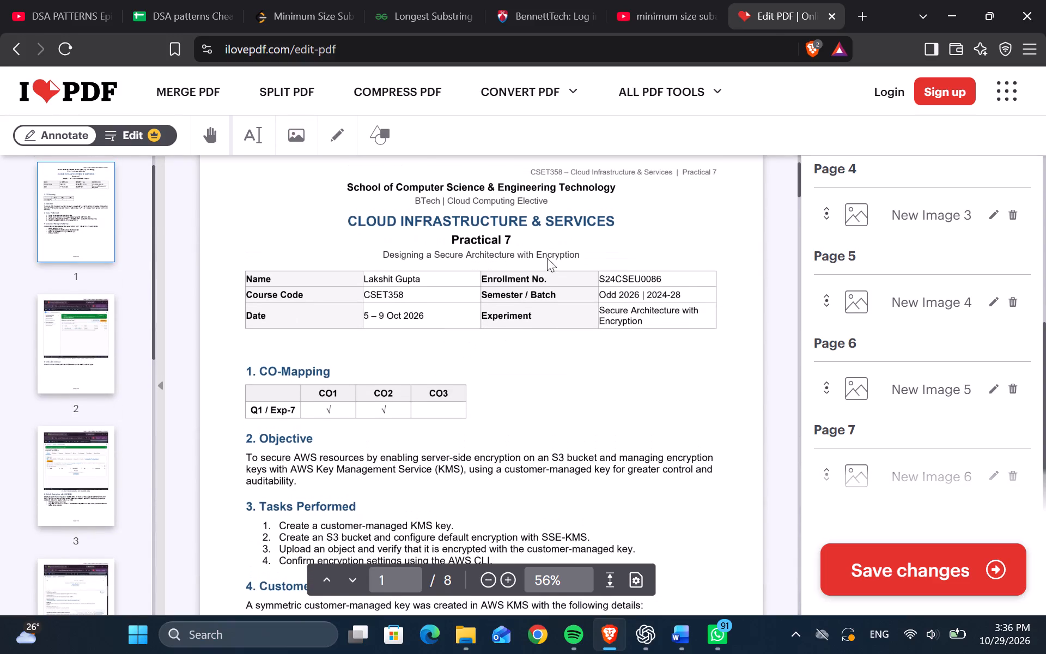
click(624, 236)
scroll(804, 250, up, 5)
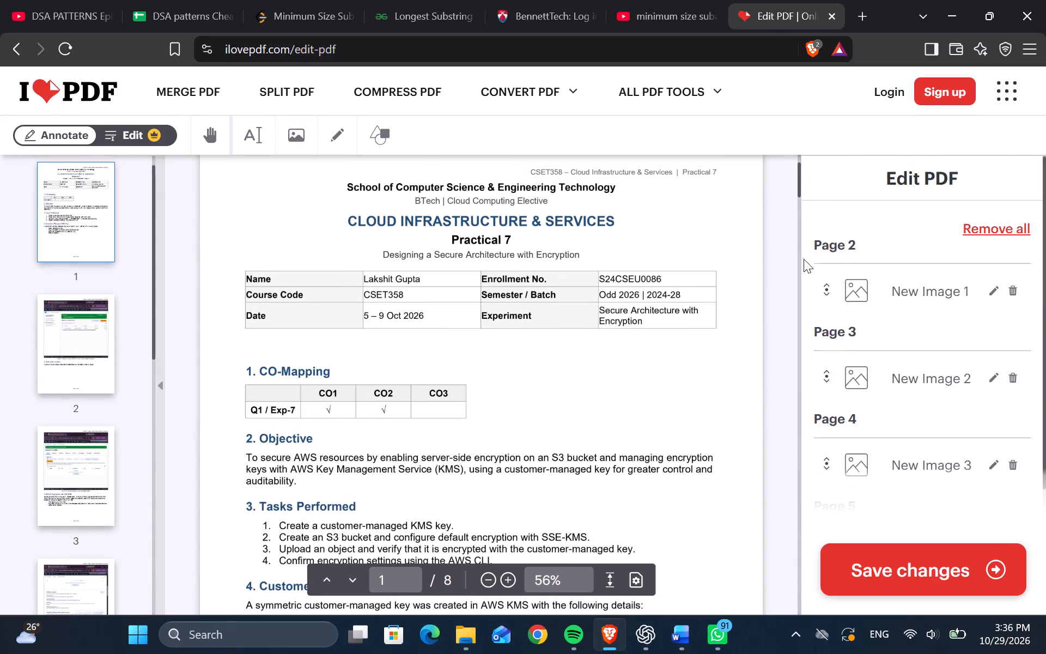
scroll(804, 259, down, 1)
scroll(828, 272, up, 4)
scroll(649, 265, up, 1)
scroll(649, 265, down, 1)
scroll(649, 265, up, 3)
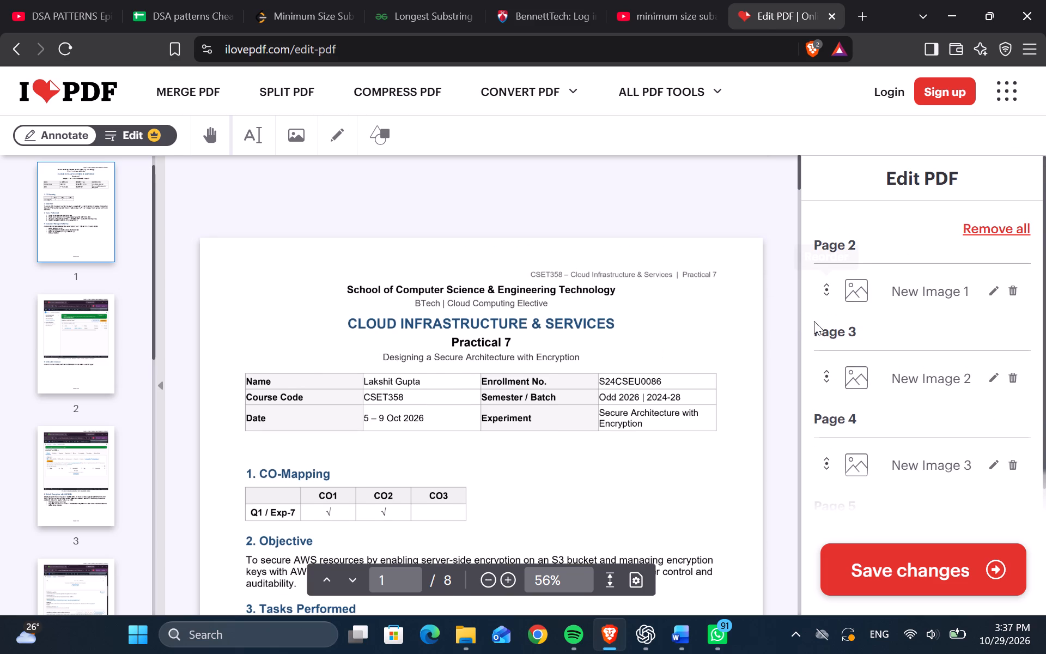
scroll(865, 323, down, 2)
scroll(865, 323, up, 5)
scroll(865, 323, down, 1)
scroll(865, 323, up, 1)
scroll(865, 323, down, 1)
scroll(865, 323, up, 1)
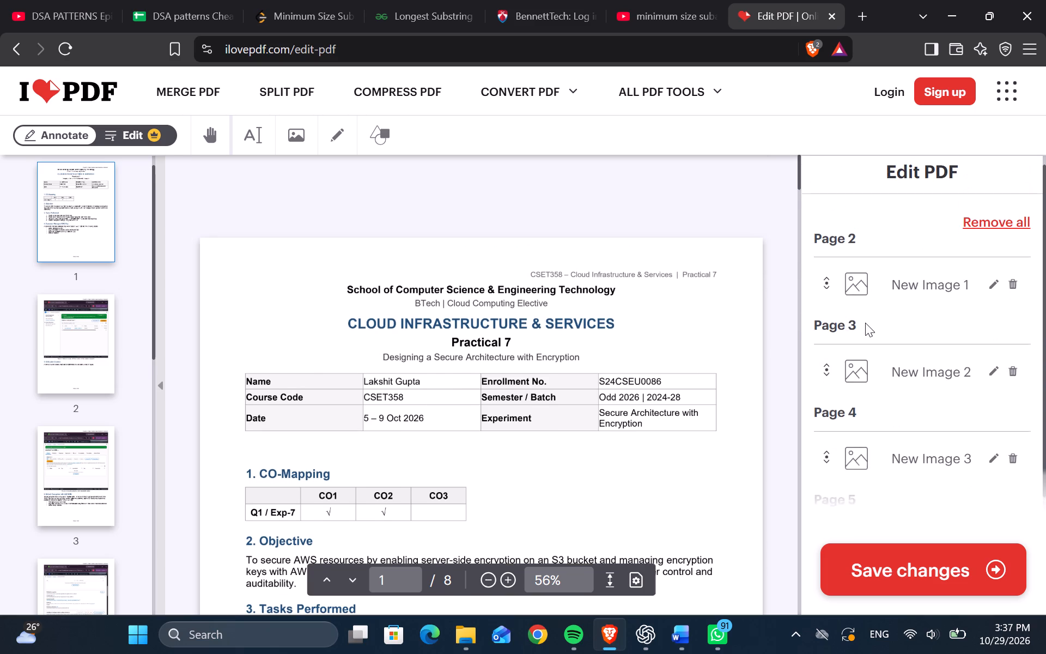
click(942, 293)
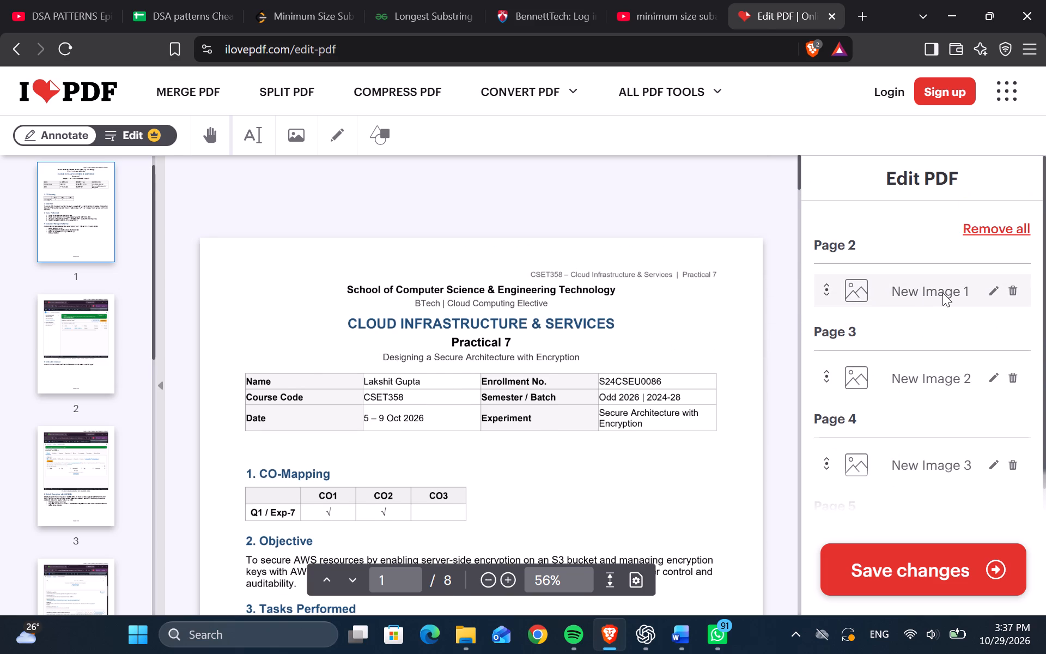
click(770, 280)
scroll(770, 282, down, 3)
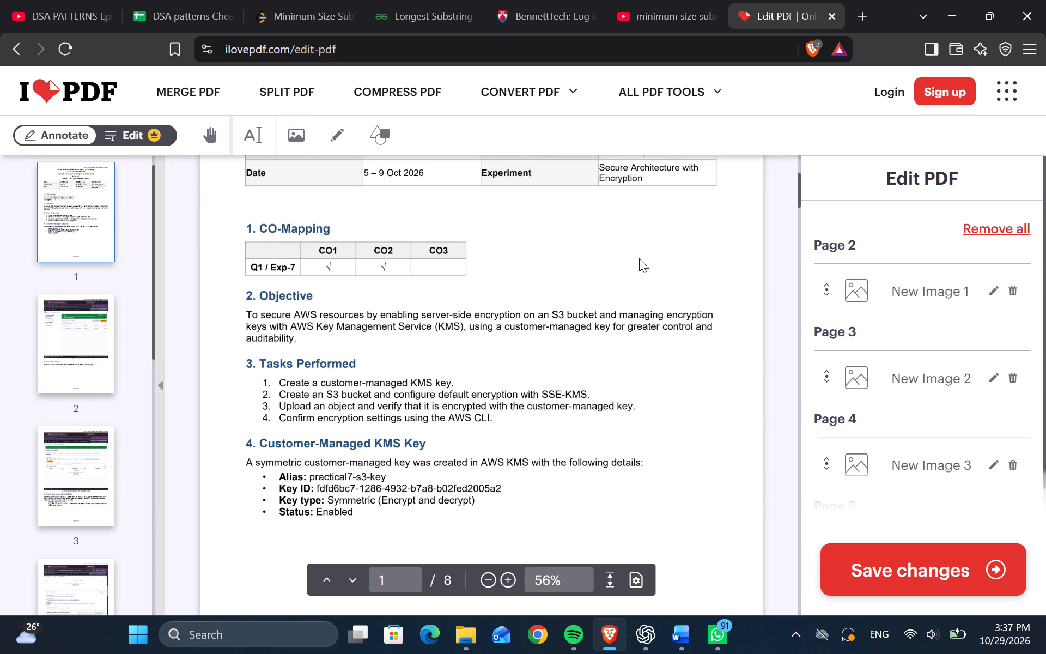
scroll(366, 193, up, 1)
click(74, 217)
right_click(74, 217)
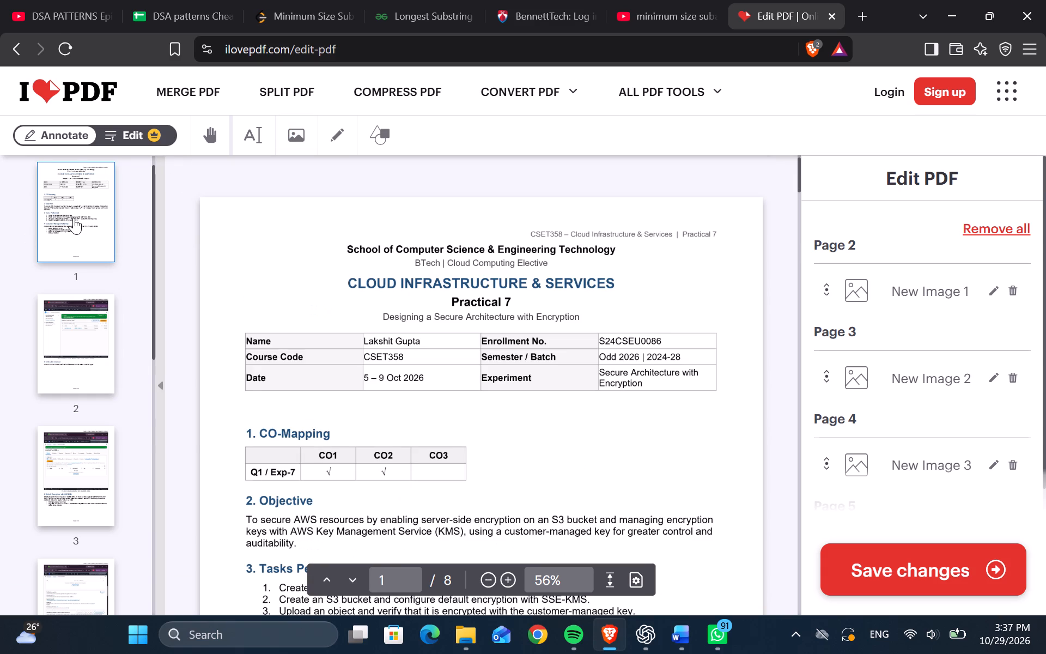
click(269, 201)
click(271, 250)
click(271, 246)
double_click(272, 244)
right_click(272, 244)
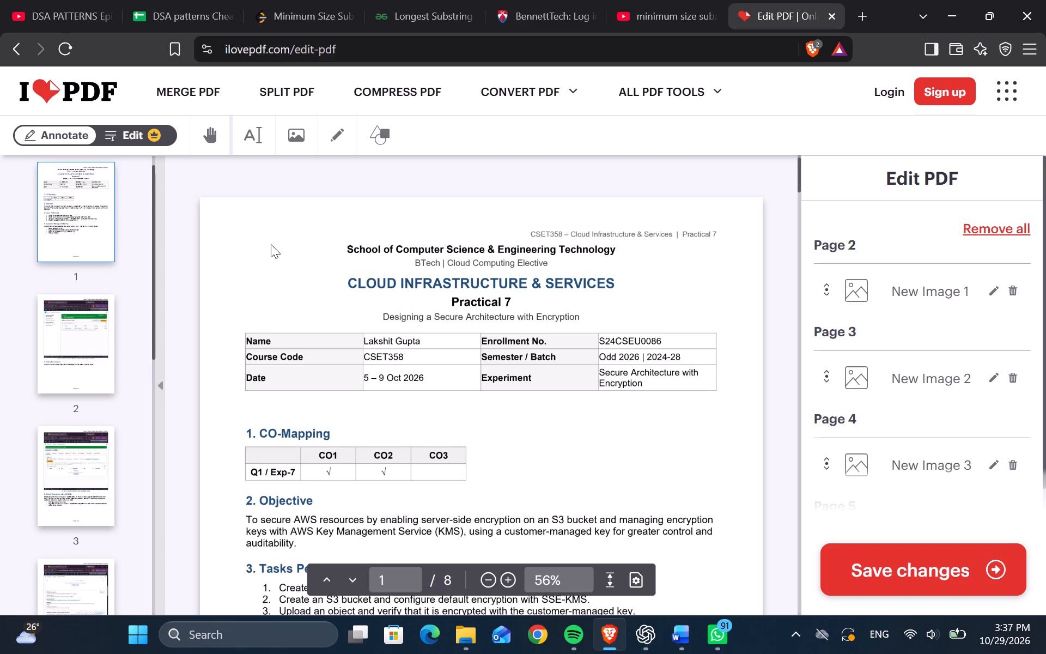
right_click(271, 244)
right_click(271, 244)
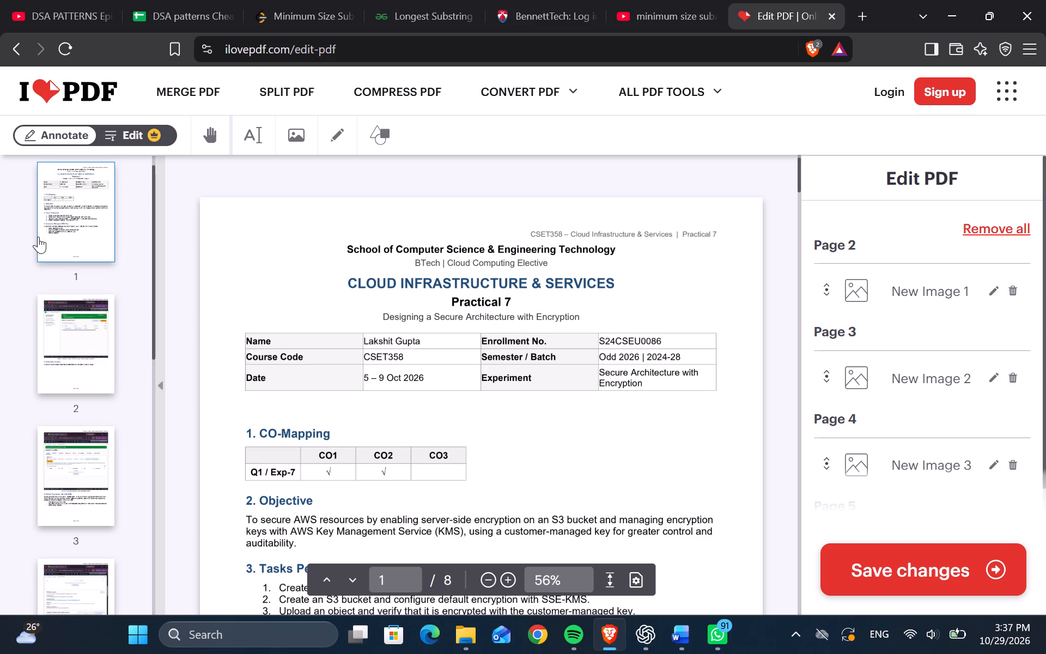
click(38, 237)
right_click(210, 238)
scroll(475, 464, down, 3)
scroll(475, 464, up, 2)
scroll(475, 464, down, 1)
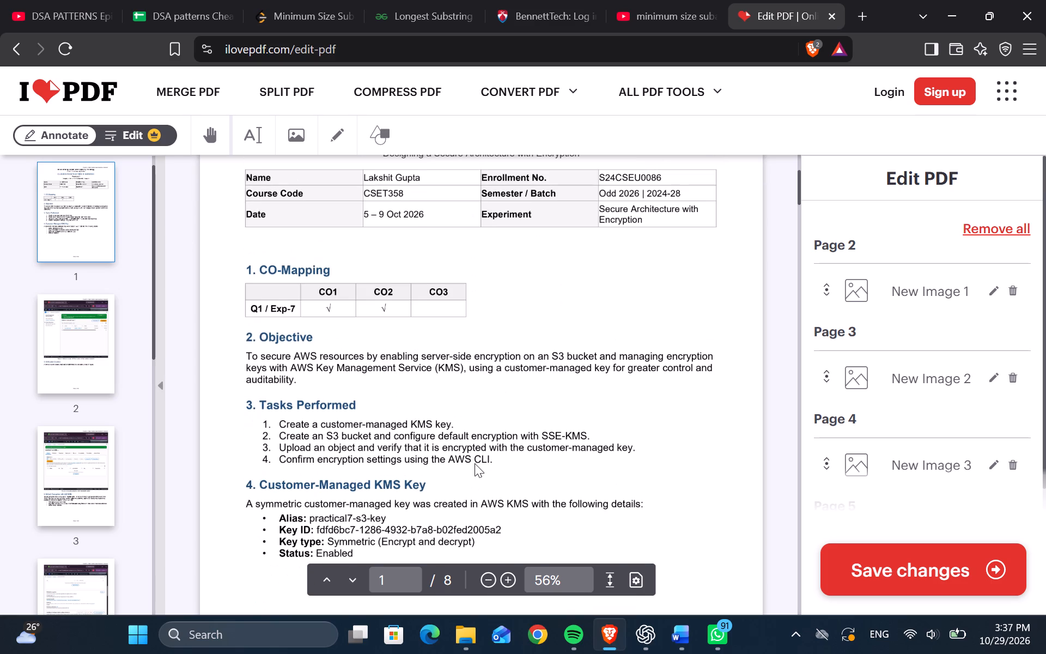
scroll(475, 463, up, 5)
Shrink the voclabs snip on page 3 slightly and nudge it into line below the account ID.
click(95, 313)
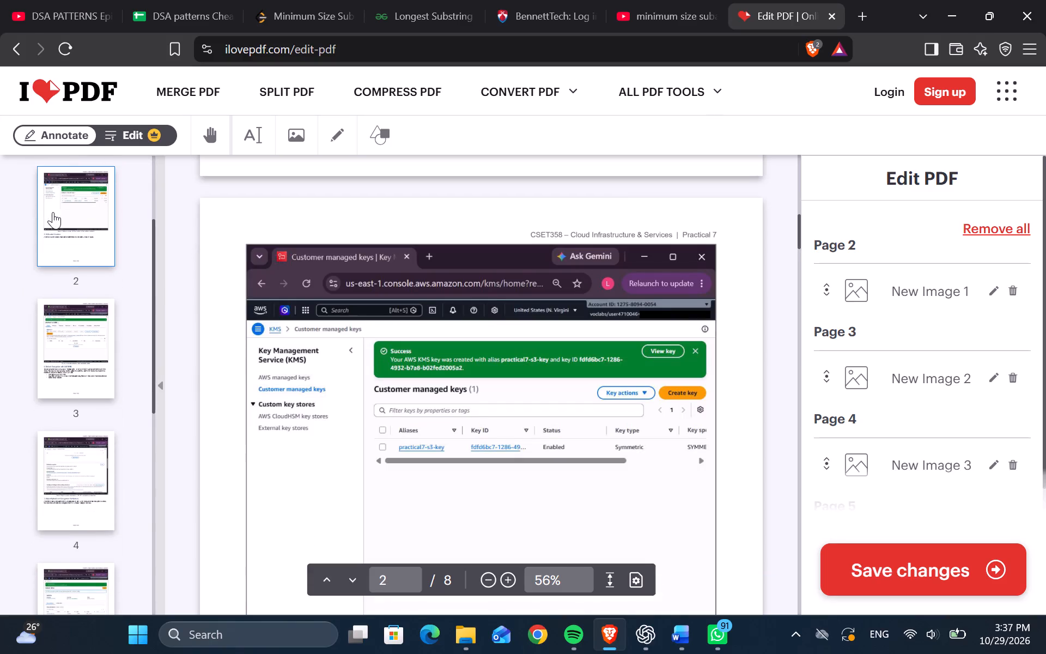
scroll(31, 199, up, 2)
scroll(31, 199, down, 1)
scroll(31, 199, up, 1)
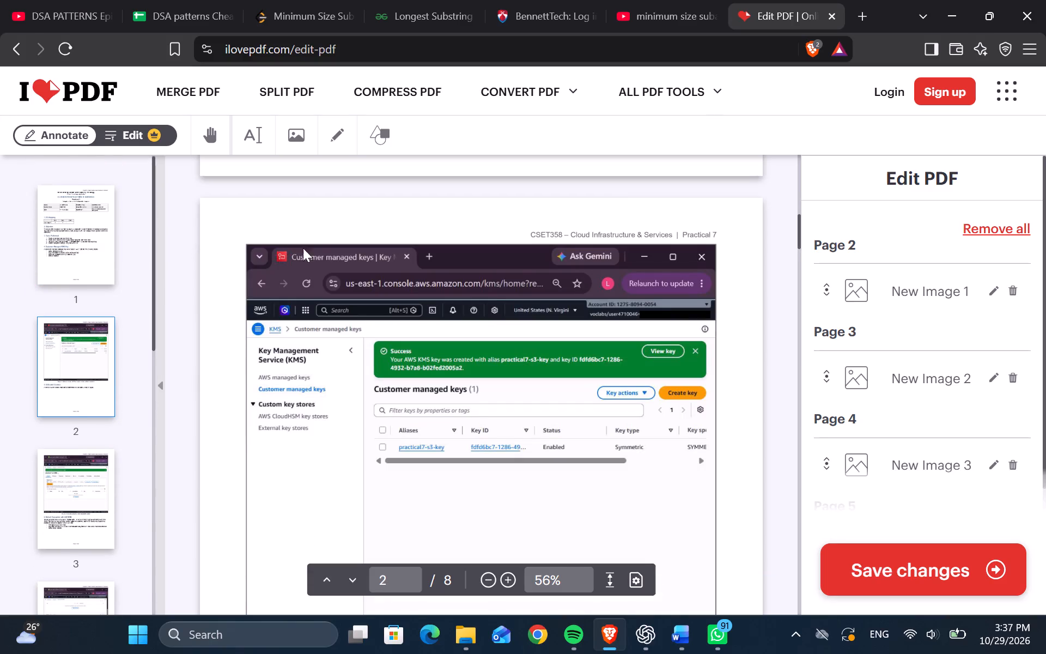
scroll(612, 356, down, 4)
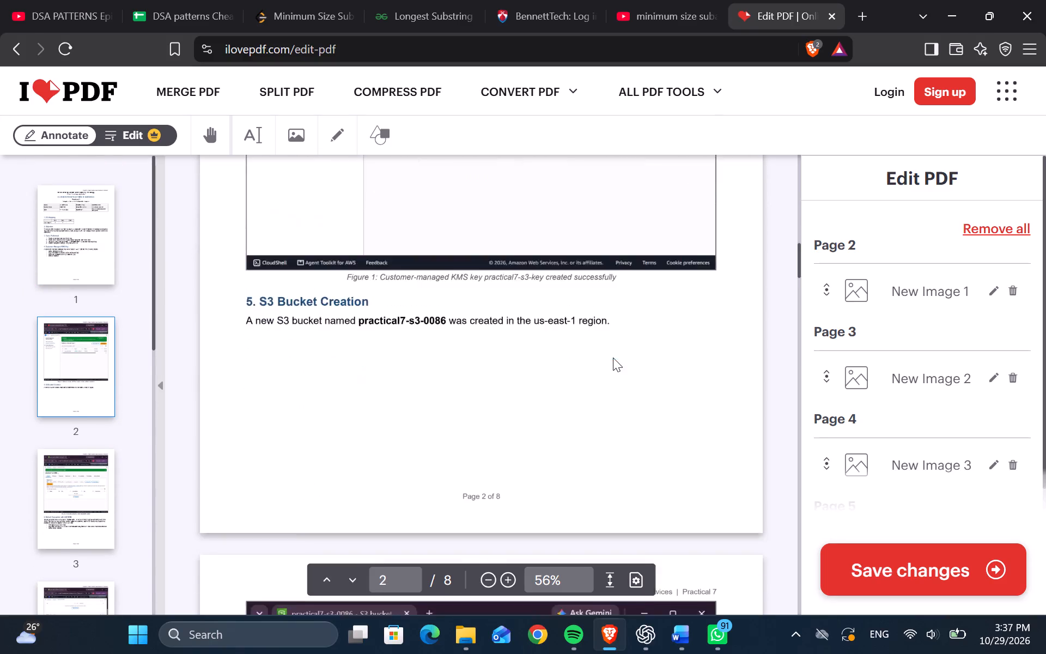
scroll(613, 358, down, 4)
click(619, 407)
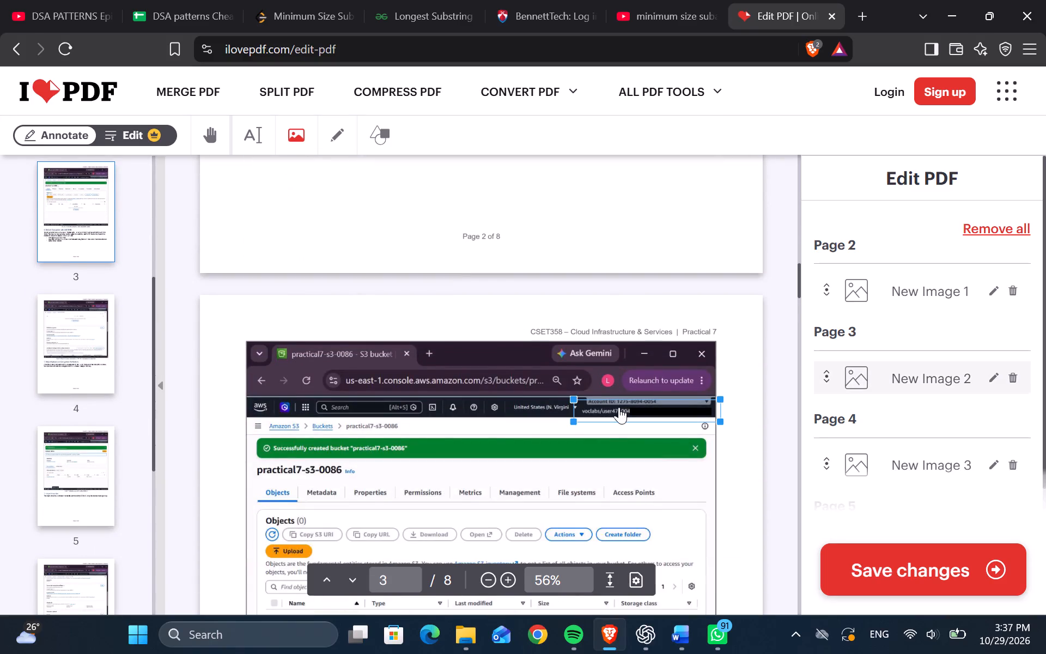
click(574, 420)
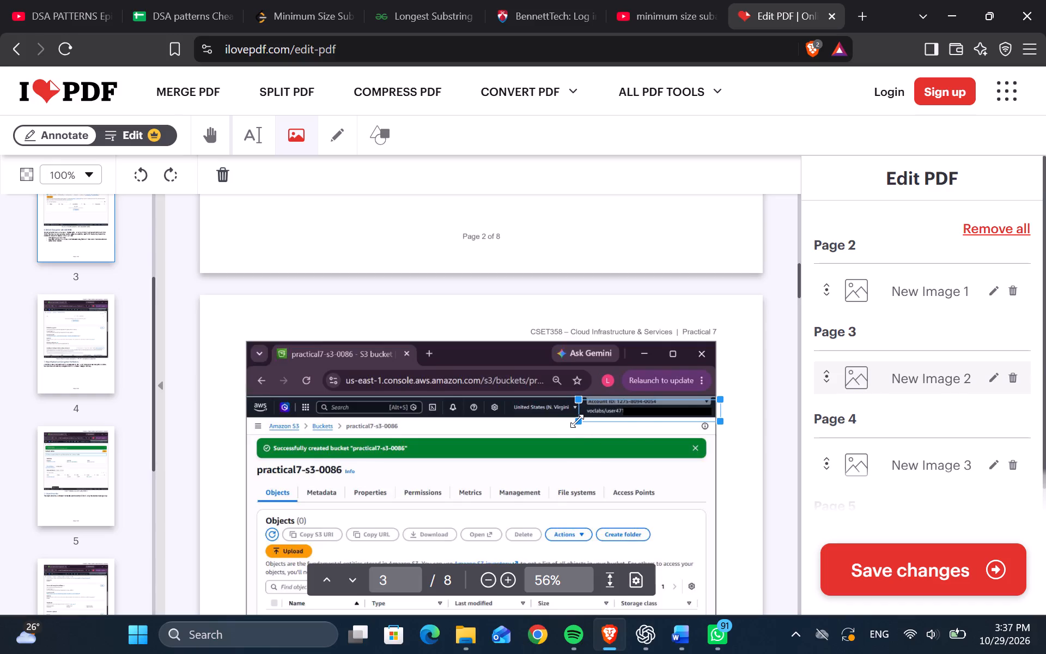
click(661, 413)
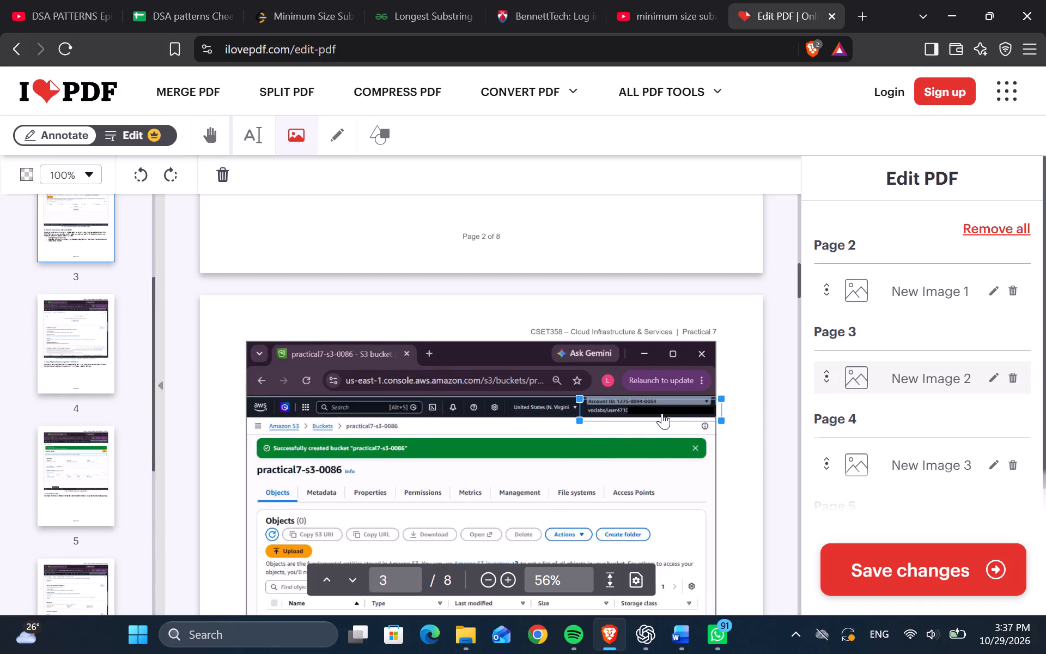
Review pages 3 to 8 to check the placed snips in the AWS screenshots and the closing text.
scroll(663, 427, down, 9)
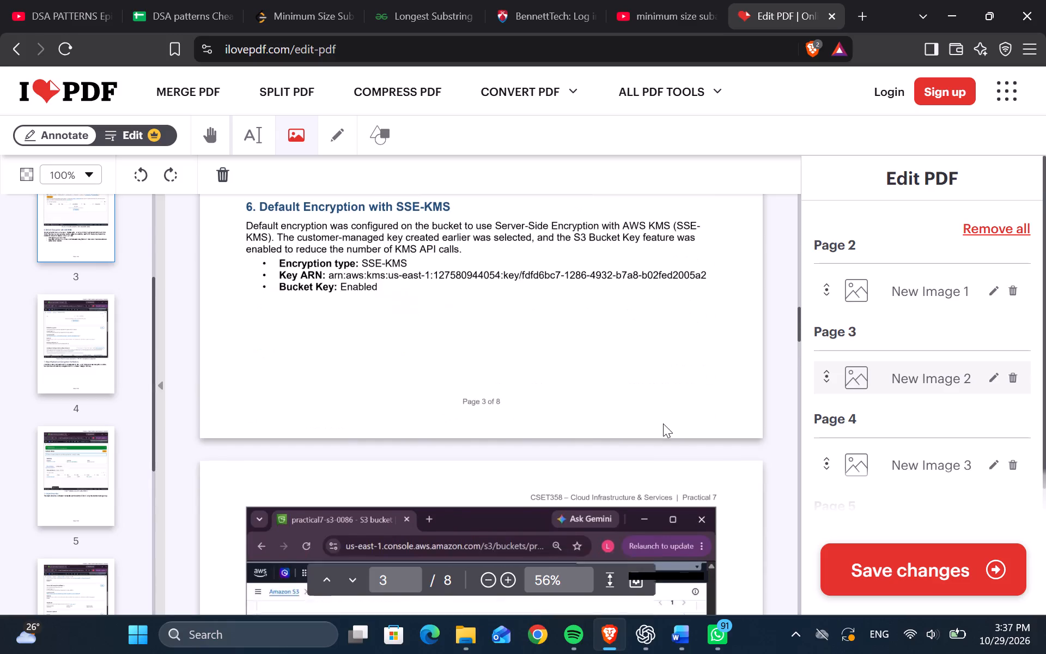
scroll(663, 423, down, 1)
scroll(610, 379, down, 3)
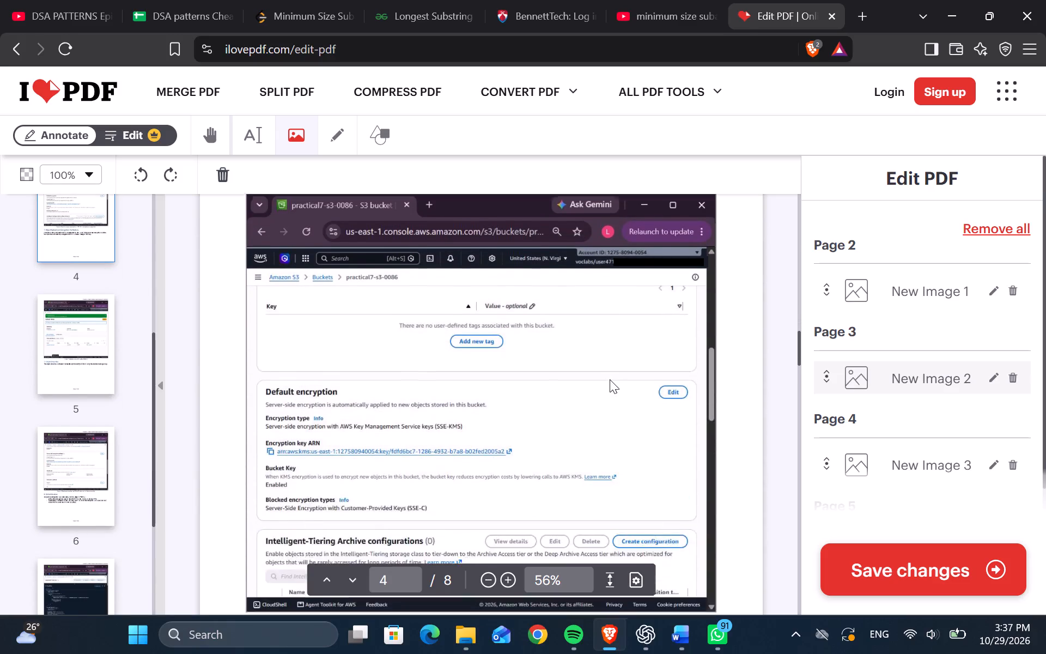
scroll(610, 379, down, 11)
scroll(610, 379, up, 2)
scroll(610, 379, down, 16)
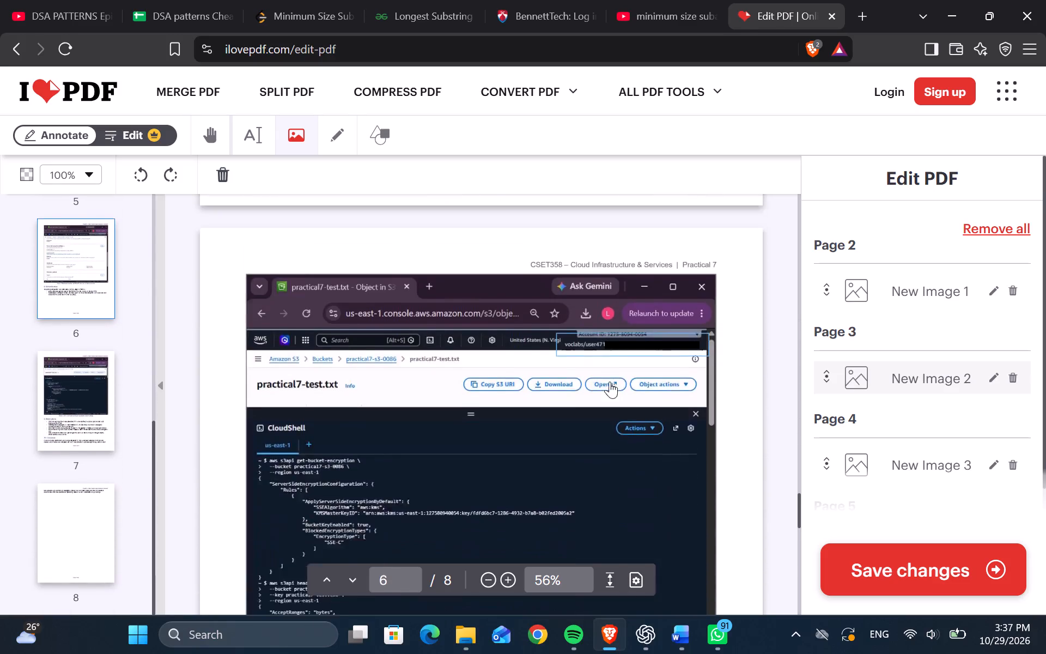
scroll(610, 381, down, 13)
scroll(610, 381, up, 6)
scroll(610, 381, down, 1)
scroll(610, 381, up, 2)
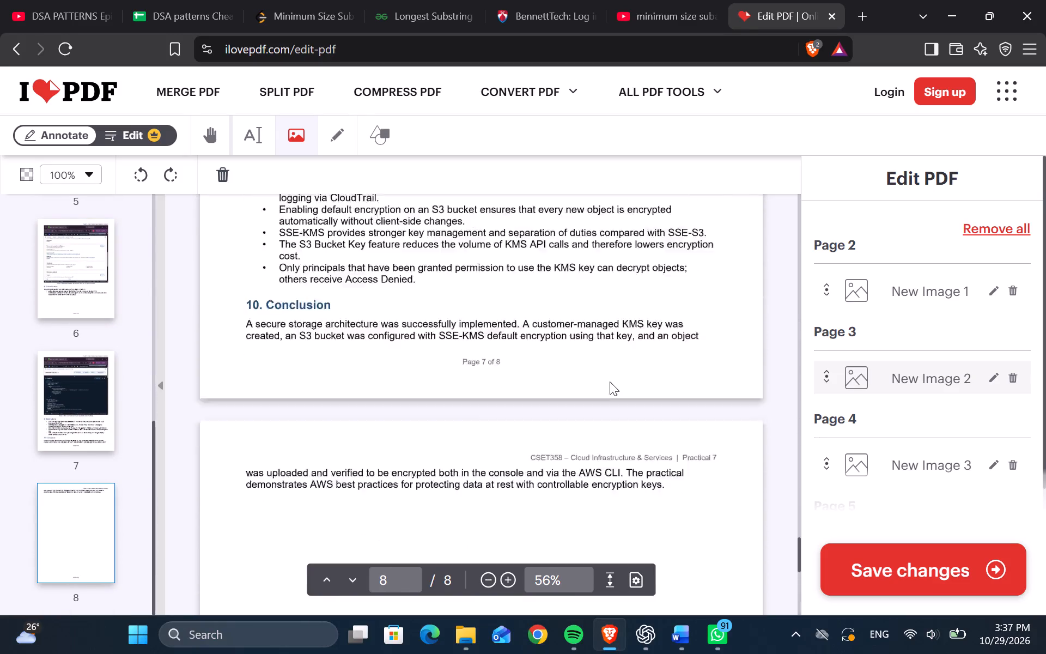
Review the document from page 8 back to page 1, checking the voclabs snips placed in the AWS screenshots.
scroll(610, 381, up, 16)
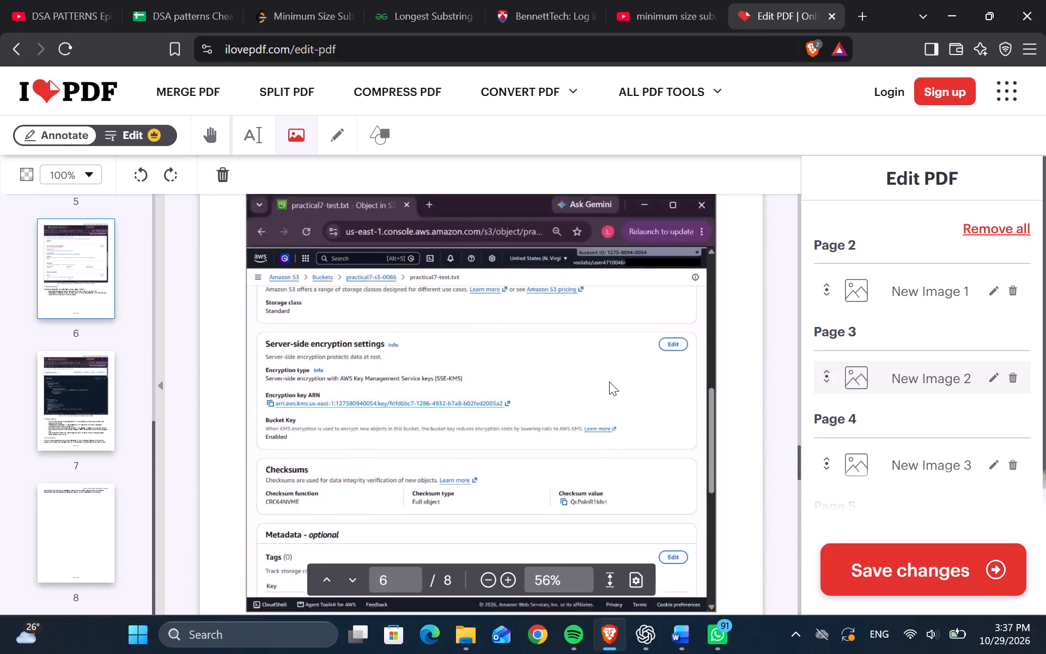
scroll(609, 381, up, 4)
scroll(609, 381, down, 1)
scroll(609, 381, up, 7)
scroll(609, 381, down, 1)
scroll(609, 381, up, 5)
scroll(609, 381, down, 1)
scroll(609, 381, up, 3)
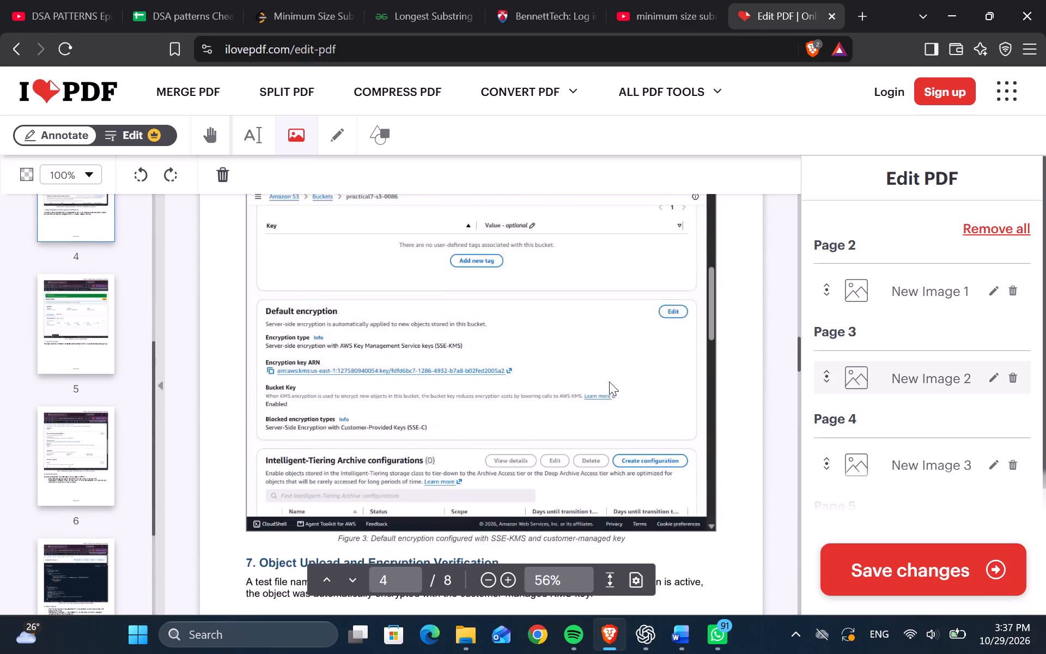
scroll(609, 381, up, 6)
scroll(609, 381, down, 1)
scroll(609, 381, up, 6)
scroll(609, 381, down, 1)
scroll(609, 381, up, 5)
scroll(609, 381, down, 1)
scroll(609, 381, up, 1)
scroll(609, 381, down, 1)
scroll(609, 381, up, 5)
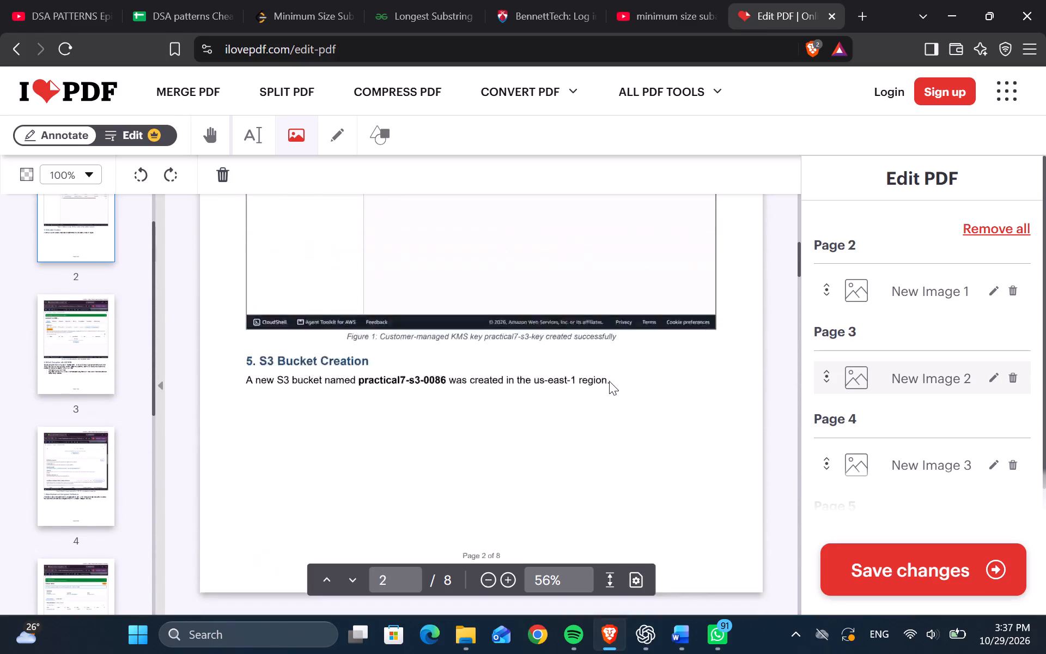
scroll(609, 381, up, 7)
scroll(609, 381, down, 1)
scroll(609, 381, up, 18)
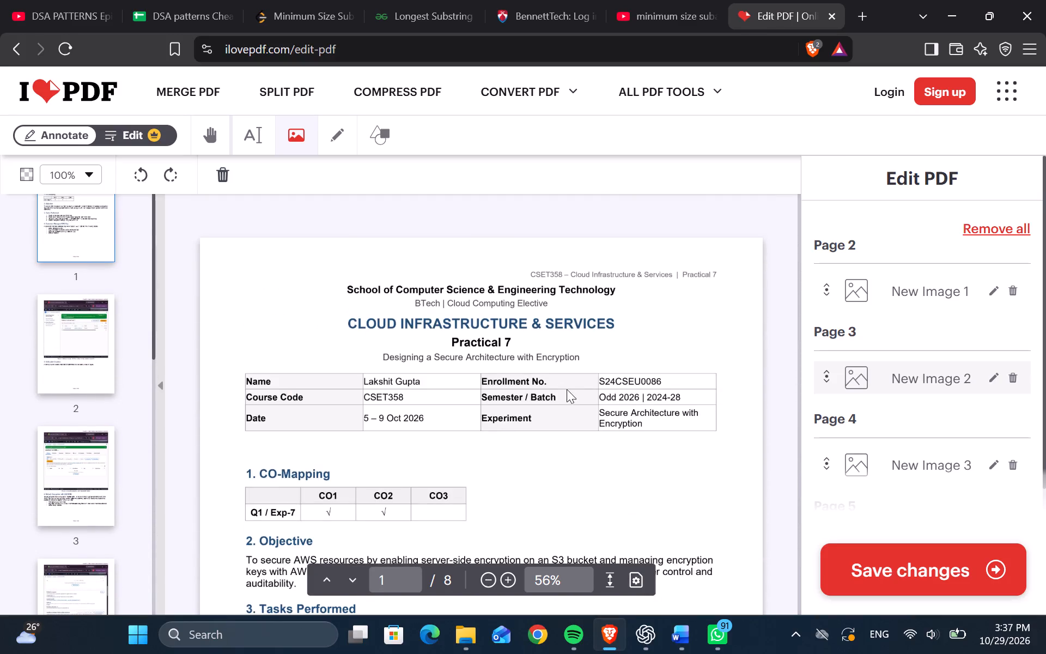
scroll(24, 285, up, 5)
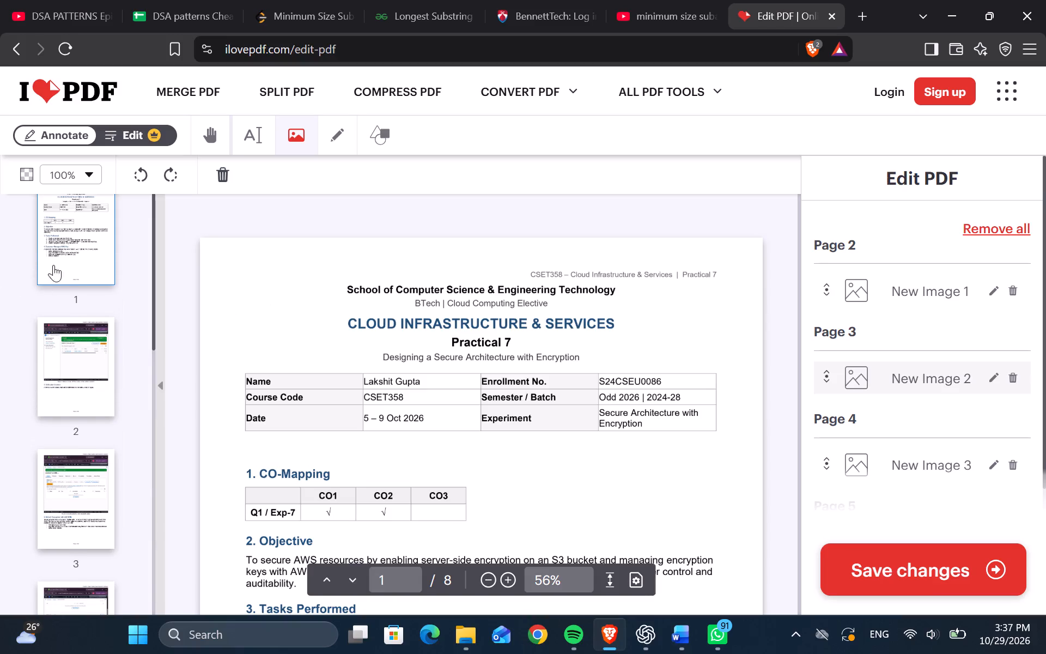
Delete the selected voclabs snip from the page 3 screenshot.
scroll(53, 265, up, 2)
click(214, 179)
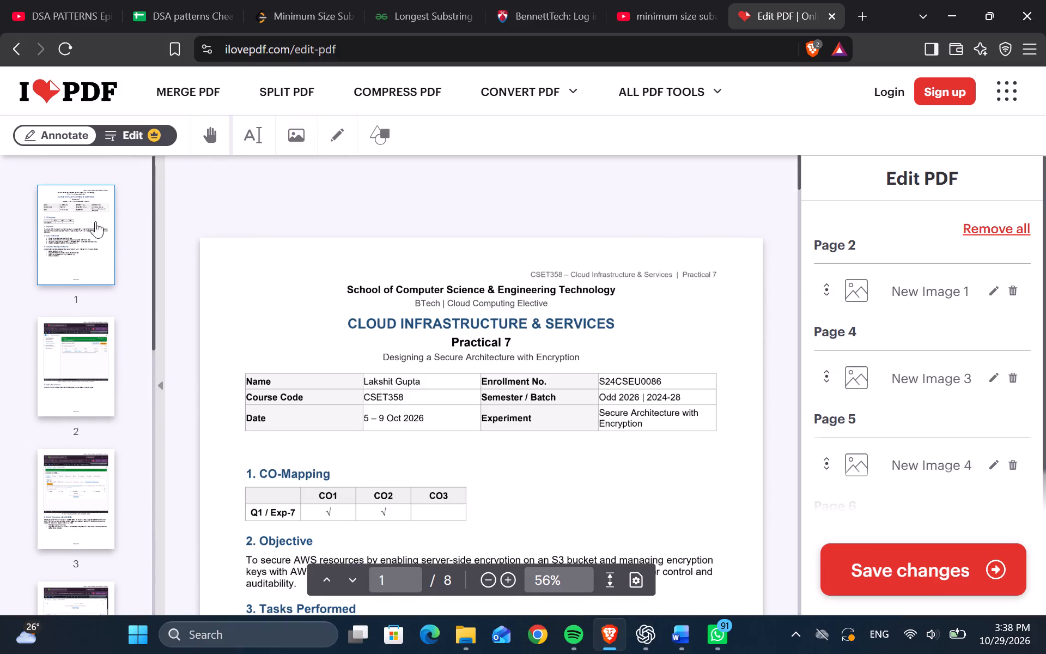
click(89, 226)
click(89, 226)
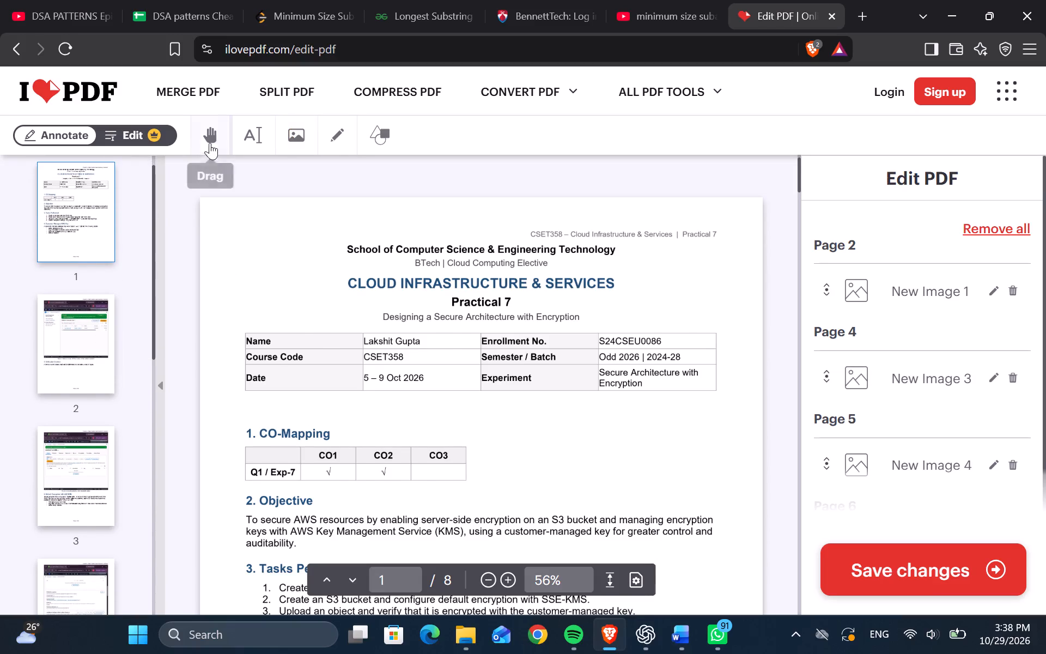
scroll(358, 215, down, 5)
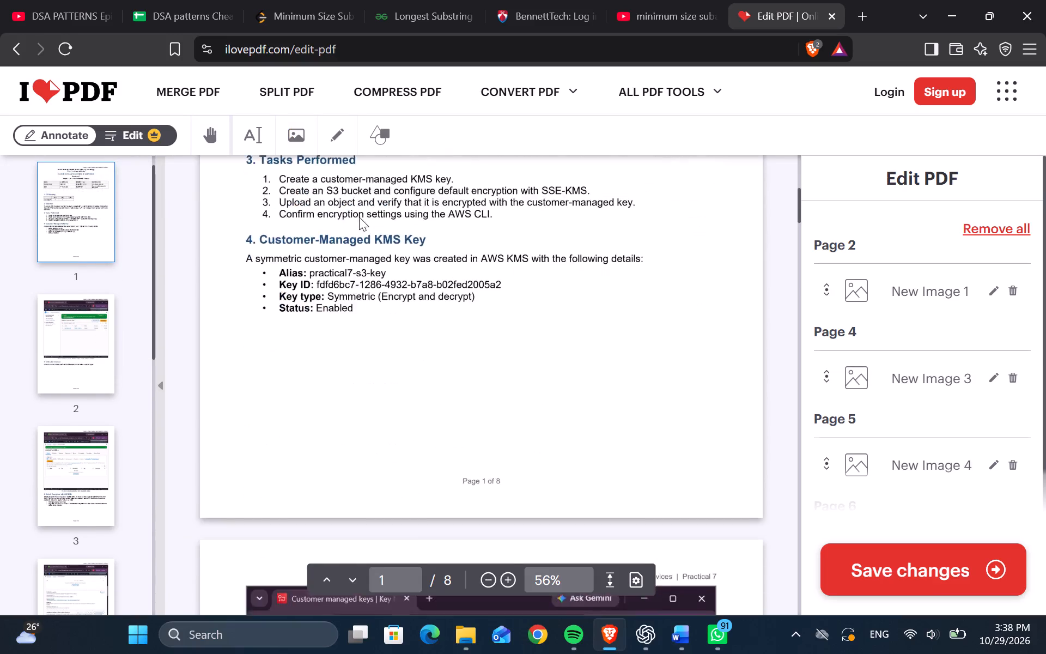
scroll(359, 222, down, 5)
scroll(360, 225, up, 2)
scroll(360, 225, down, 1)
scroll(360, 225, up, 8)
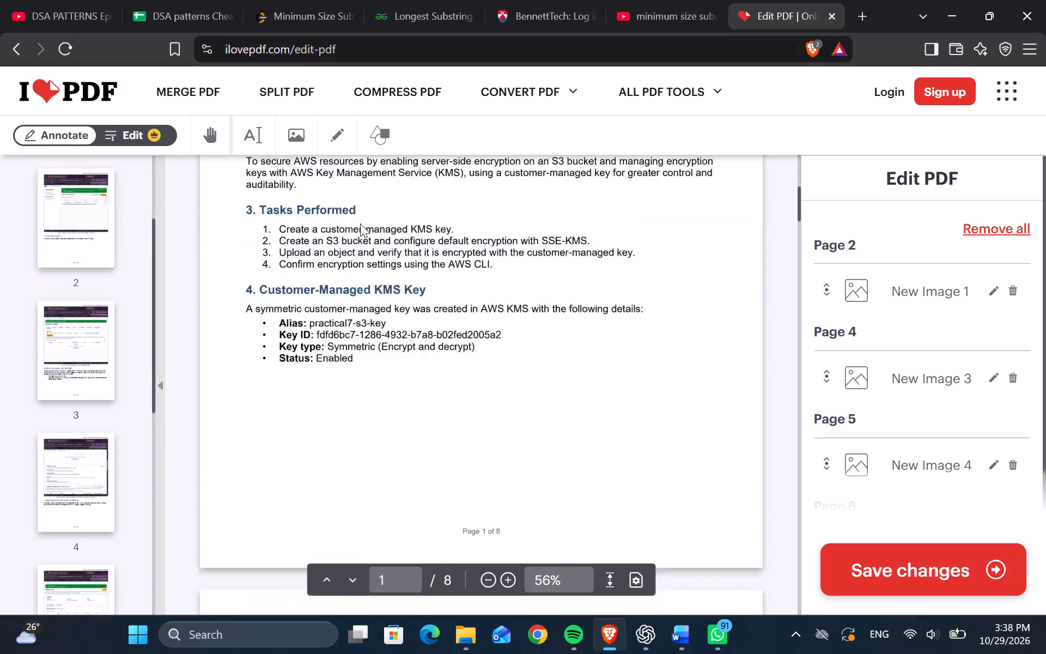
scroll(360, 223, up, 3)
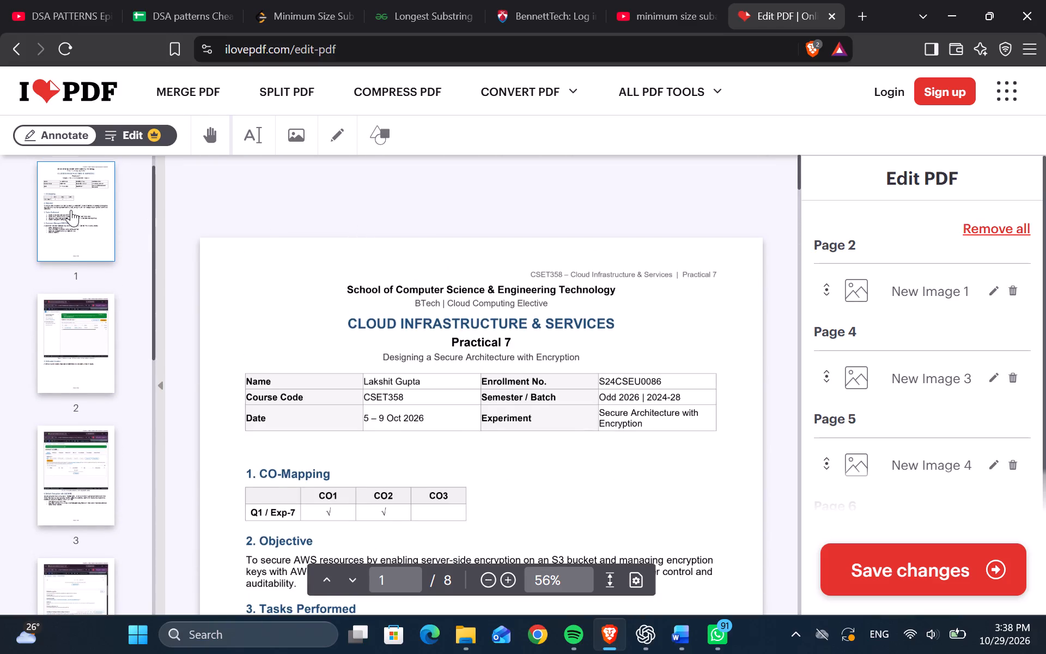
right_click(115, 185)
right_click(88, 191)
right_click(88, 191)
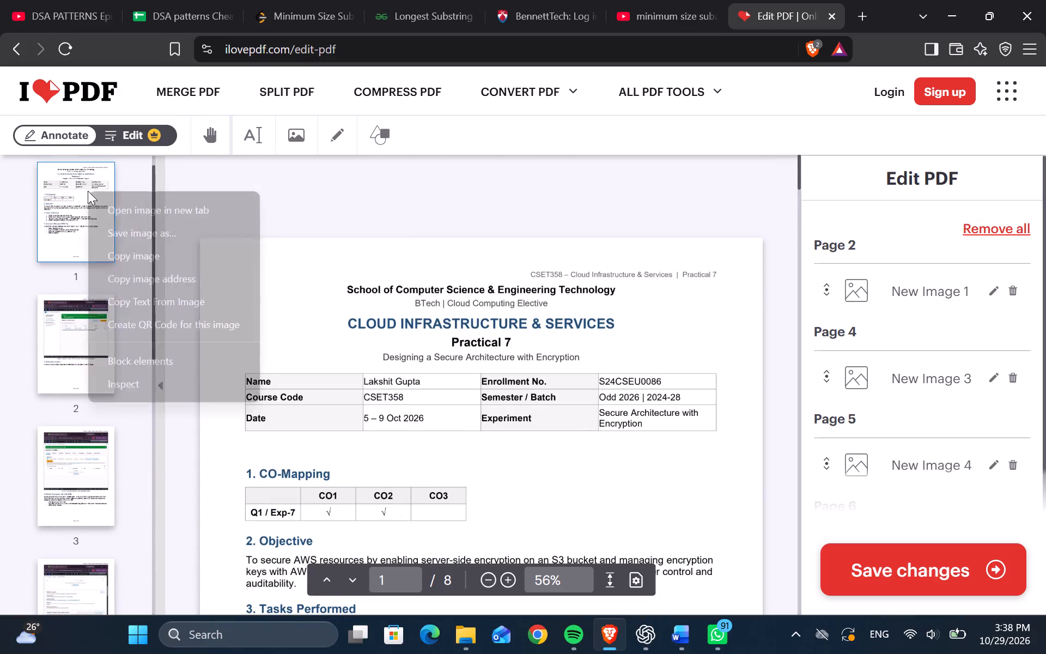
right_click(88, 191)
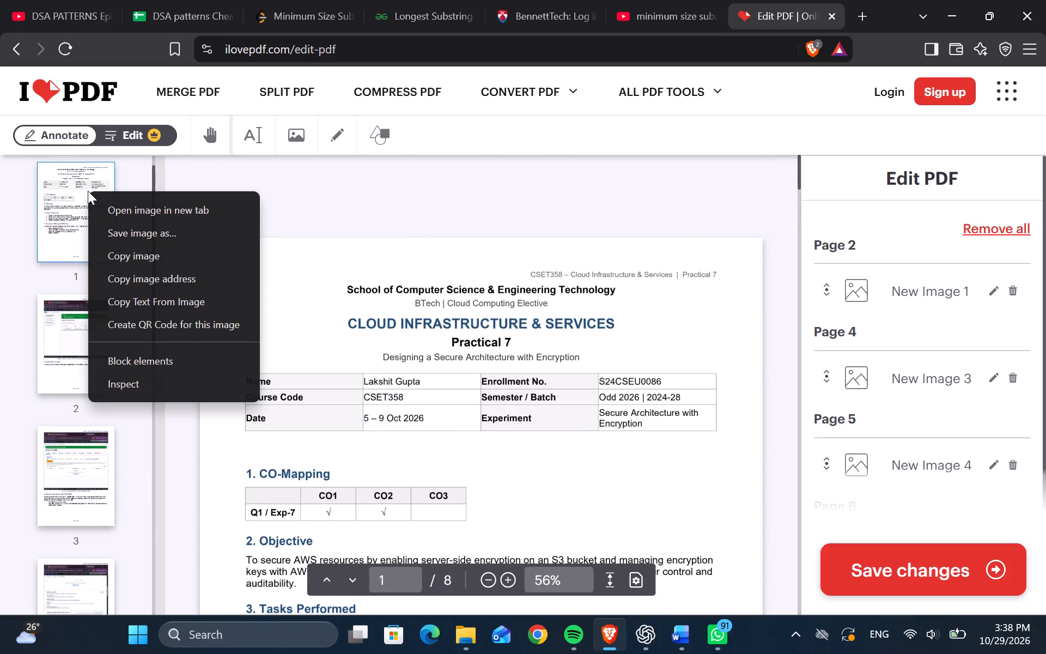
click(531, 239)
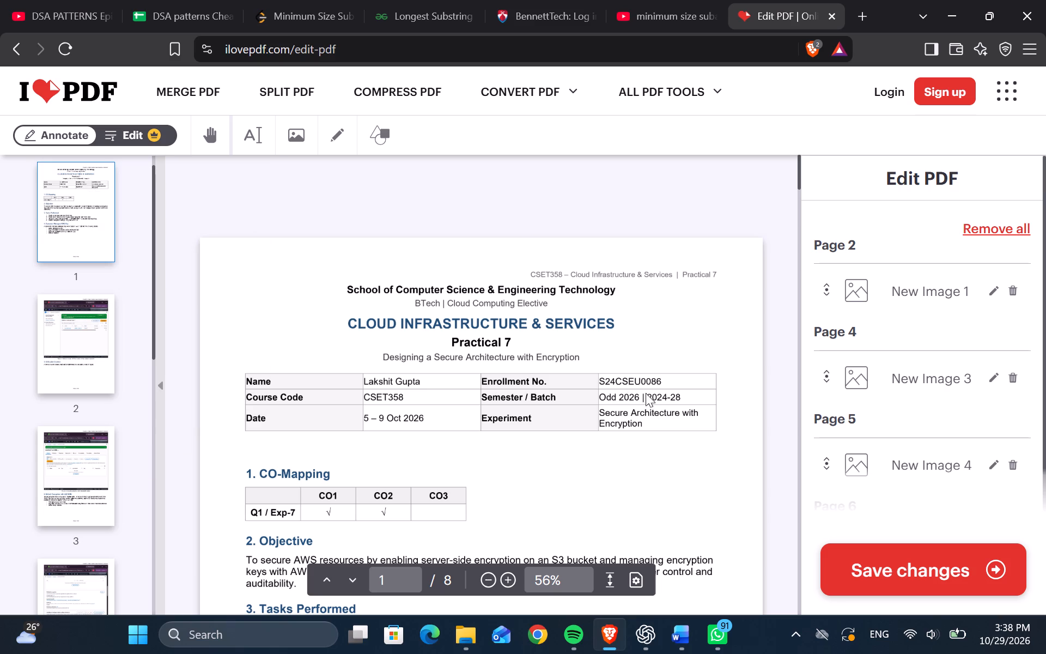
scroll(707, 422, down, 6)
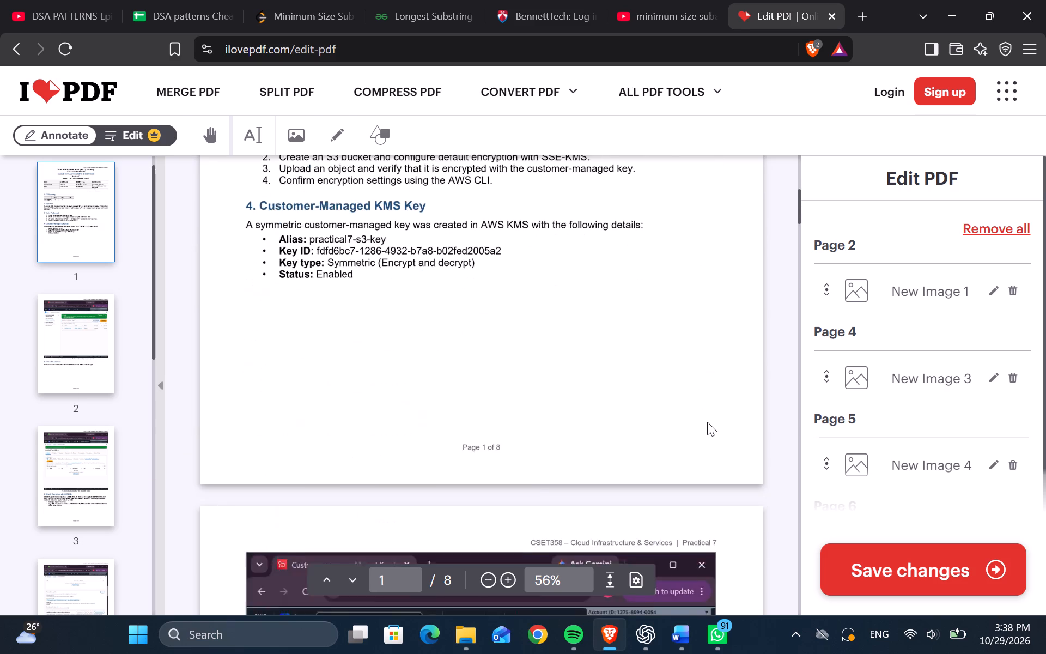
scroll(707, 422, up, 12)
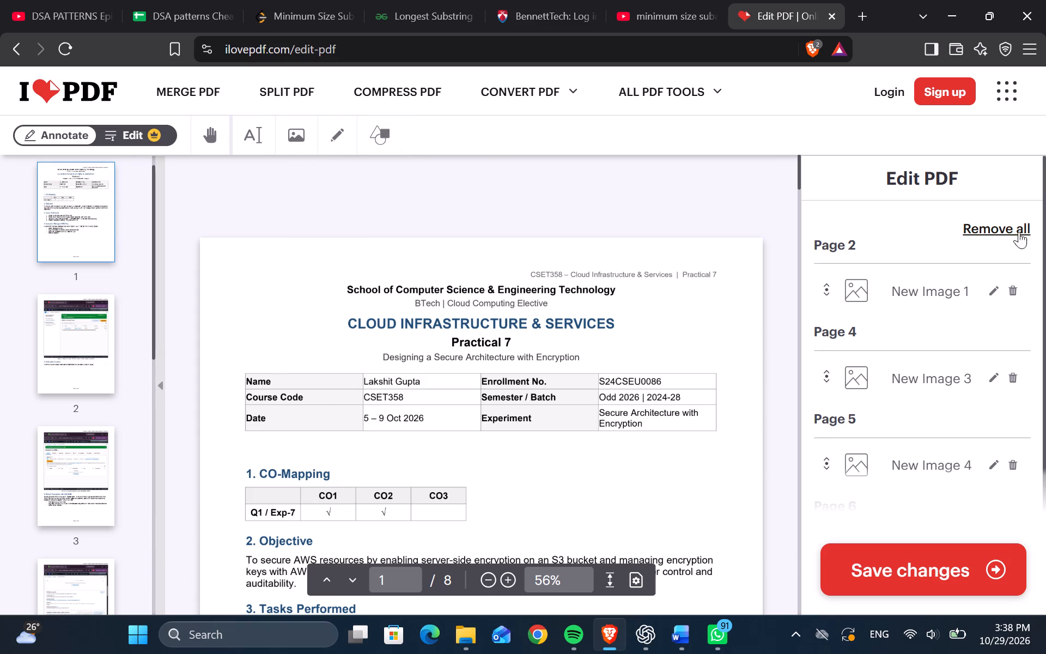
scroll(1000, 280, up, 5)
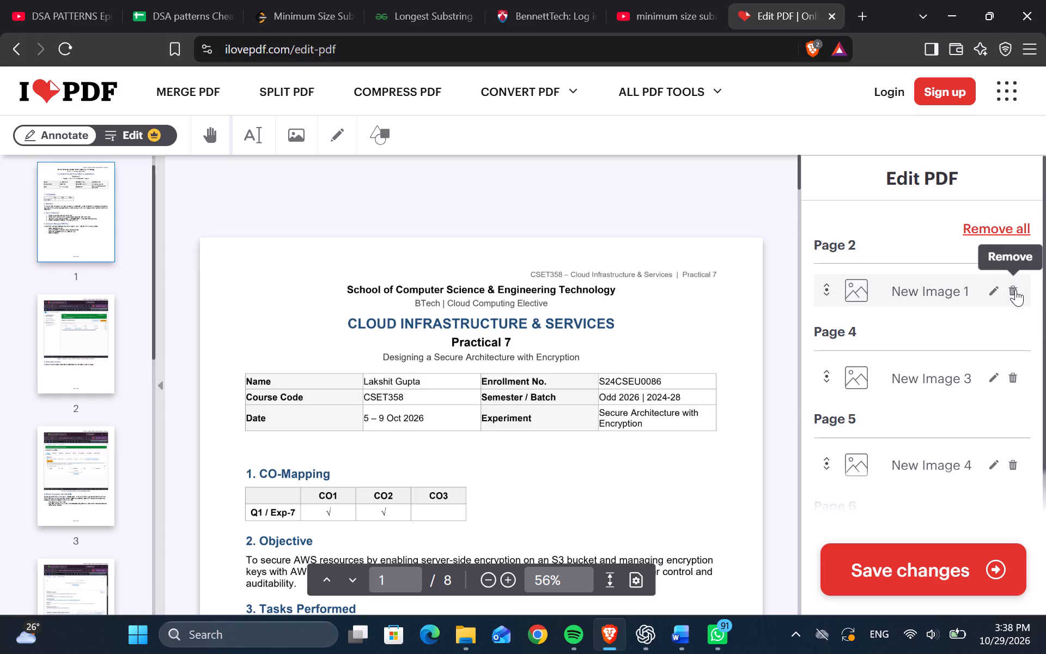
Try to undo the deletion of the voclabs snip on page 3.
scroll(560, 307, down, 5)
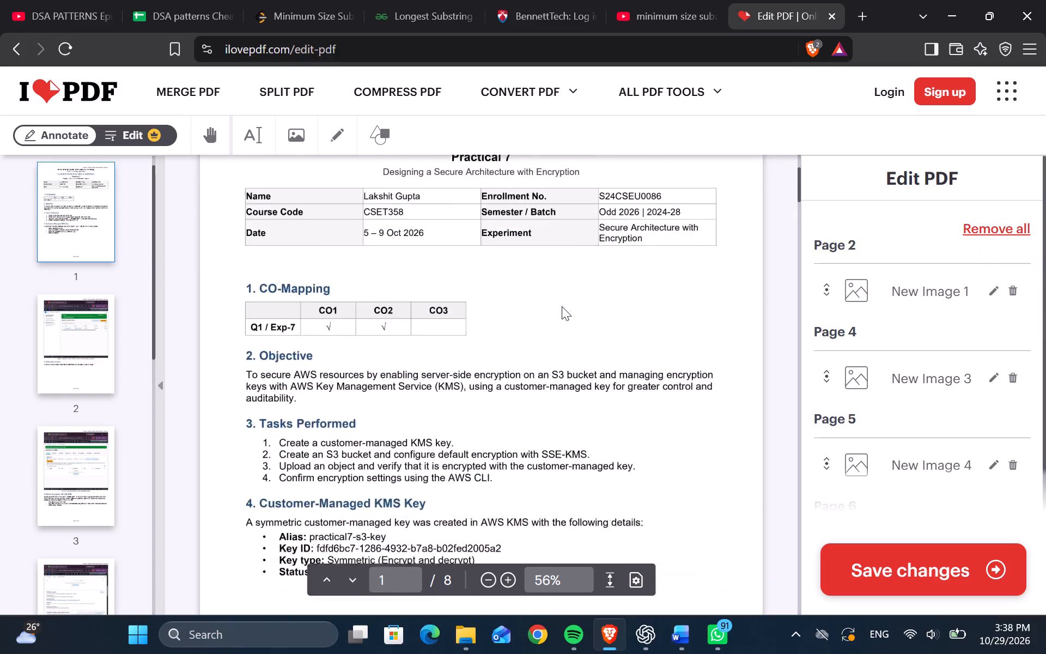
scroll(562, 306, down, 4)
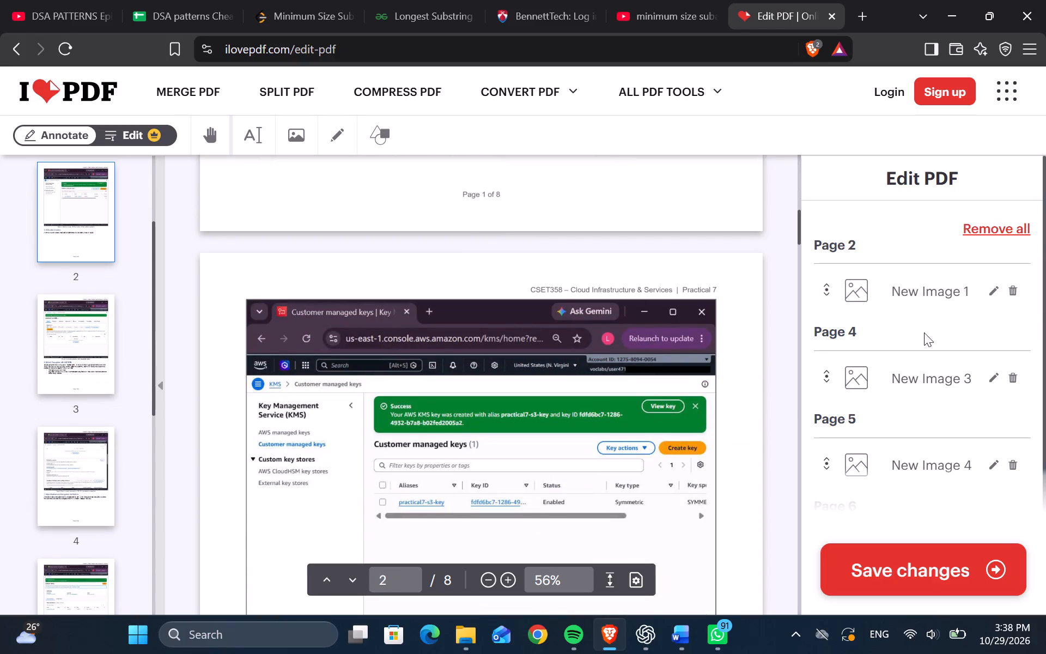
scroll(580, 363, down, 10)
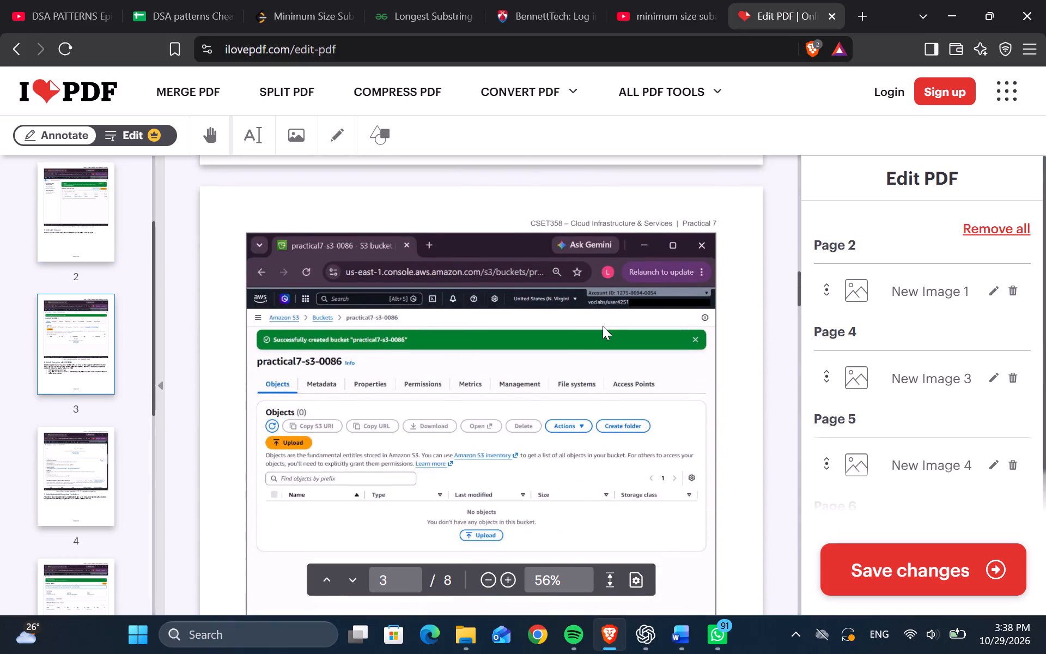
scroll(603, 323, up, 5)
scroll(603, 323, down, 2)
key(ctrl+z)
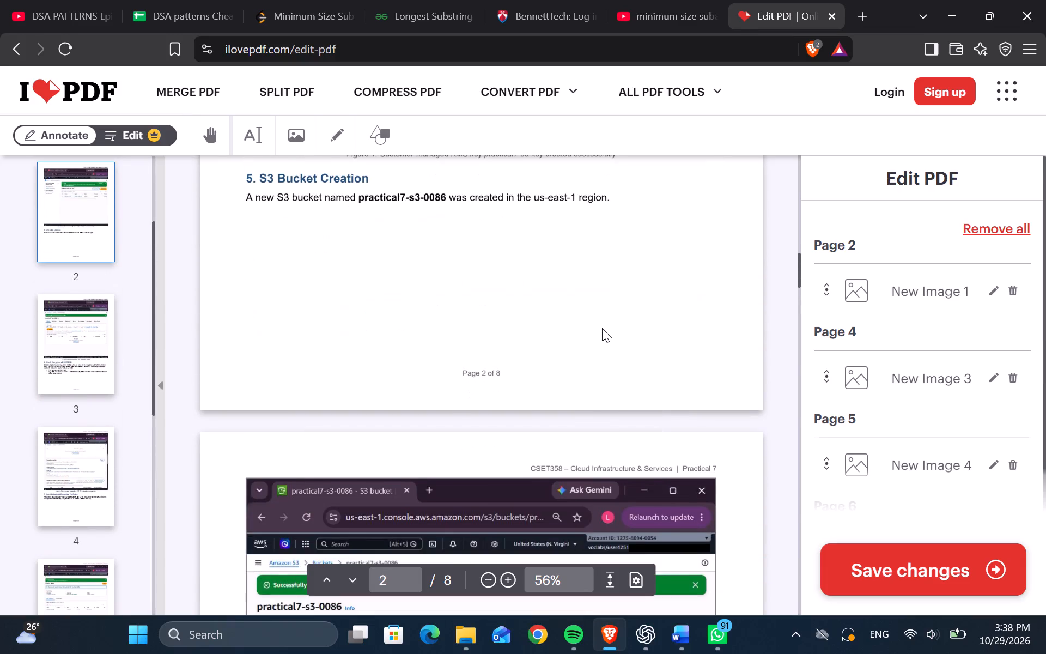
Copy the voclabs snip from the page 2 screenshot and paste it onto page 3.
scroll(602, 328, up, 4)
scroll(602, 328, down, 1)
scroll(602, 328, up, 5)
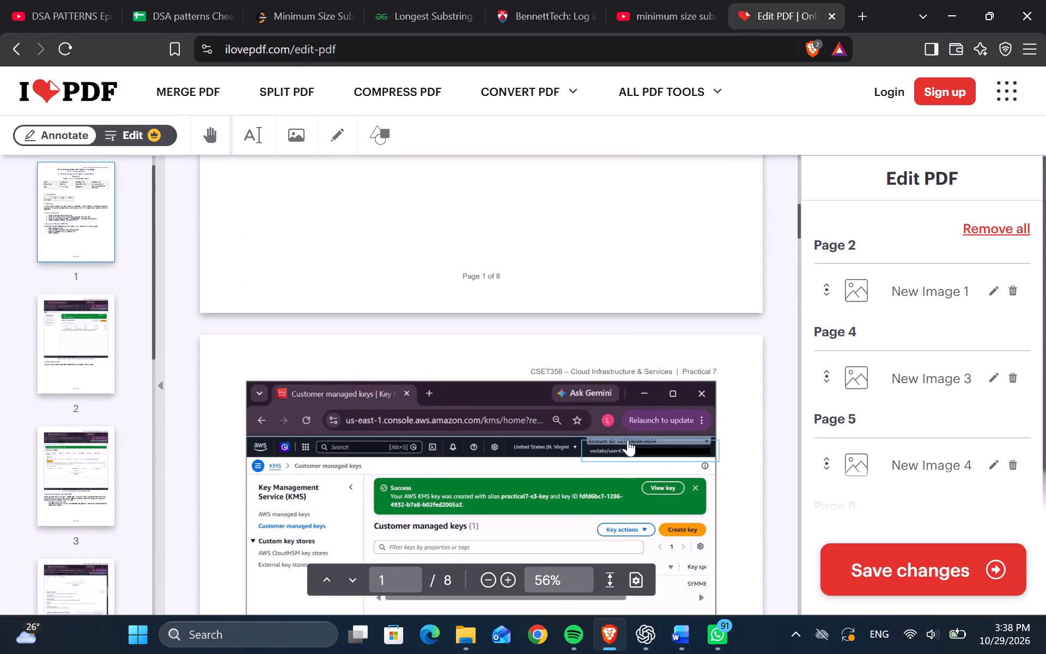
click(629, 445)
key(ctrl+c)
scroll(633, 446, down, 3)
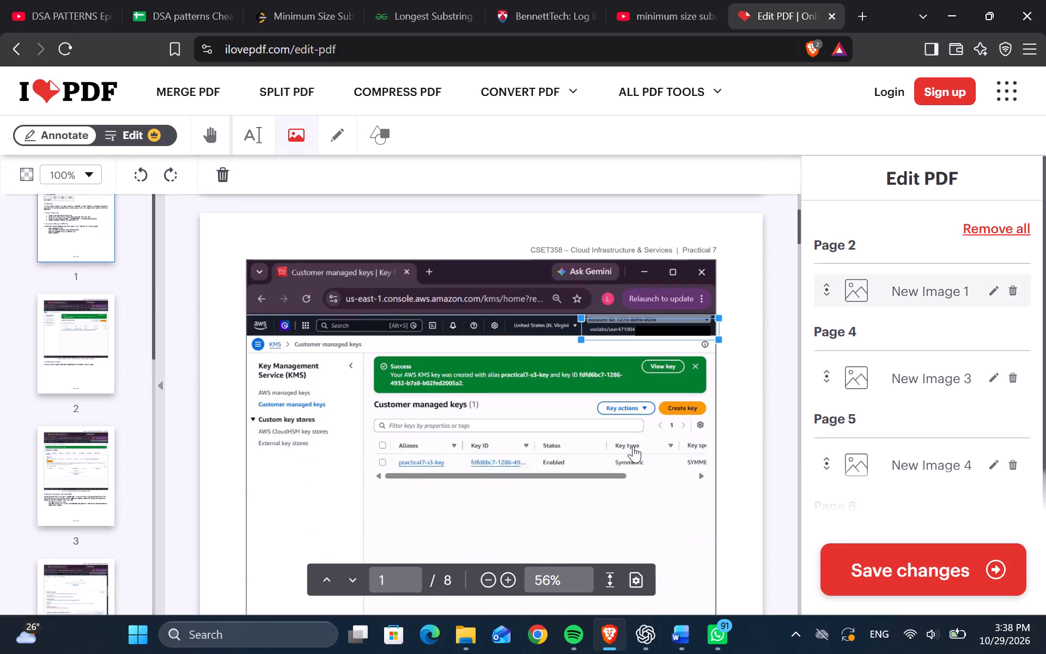
scroll(633, 446, down, 8)
click(633, 446)
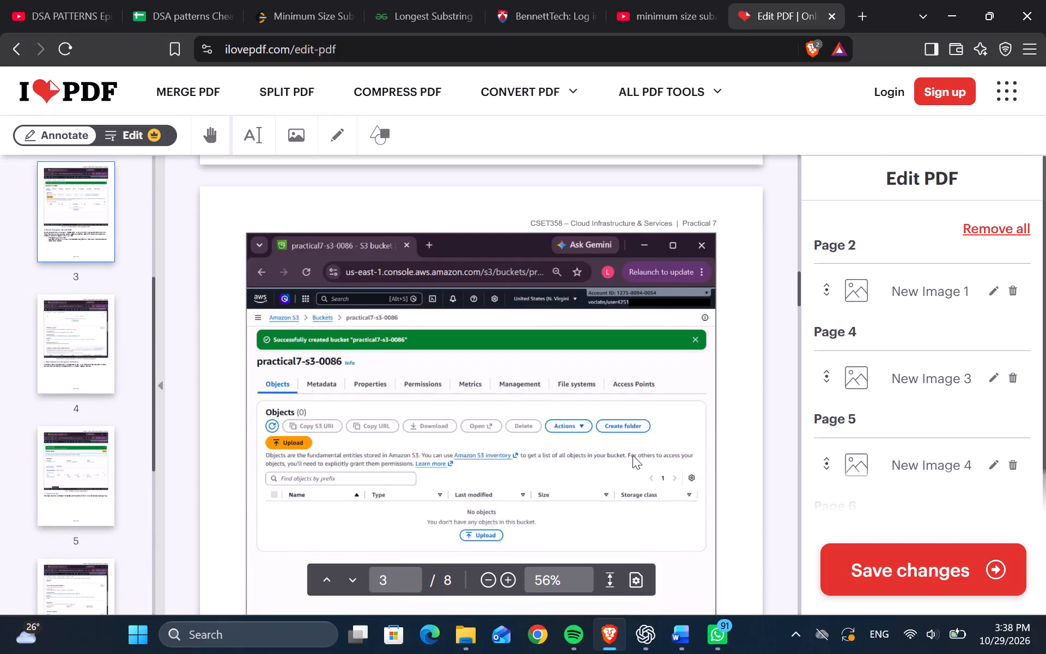
key(ctrl+v)
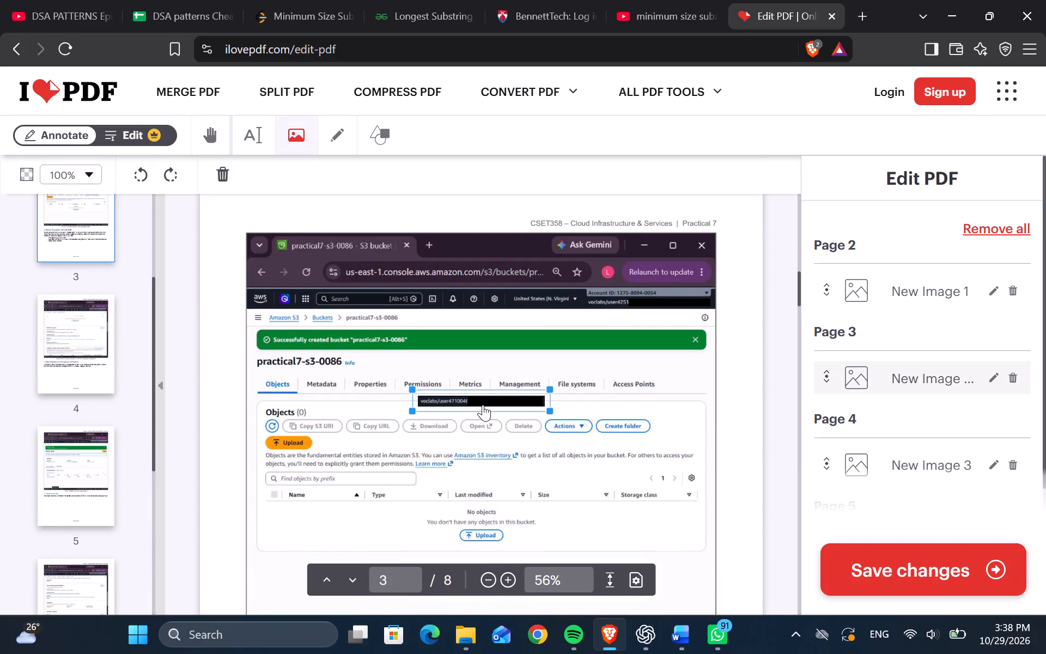
Move the pasted snip over the voclabs user label below the account ID on page 3 and fine-tune its position.
drag(483, 404, 648, 306)
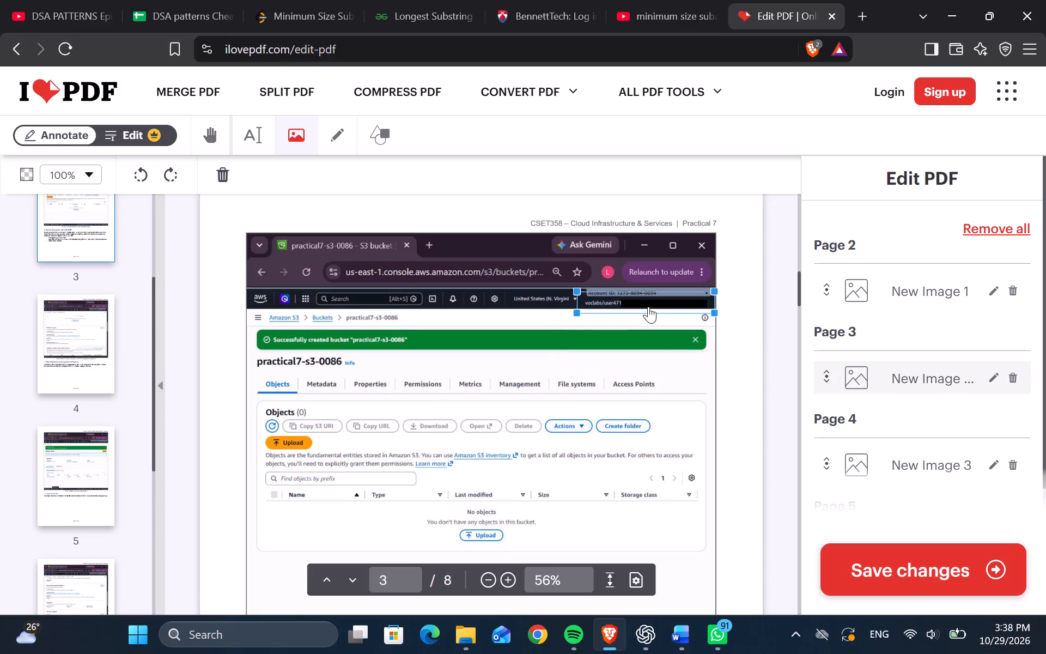
drag(648, 306, 649, 306)
drag(649, 306, 648, 306)
click(743, 330)
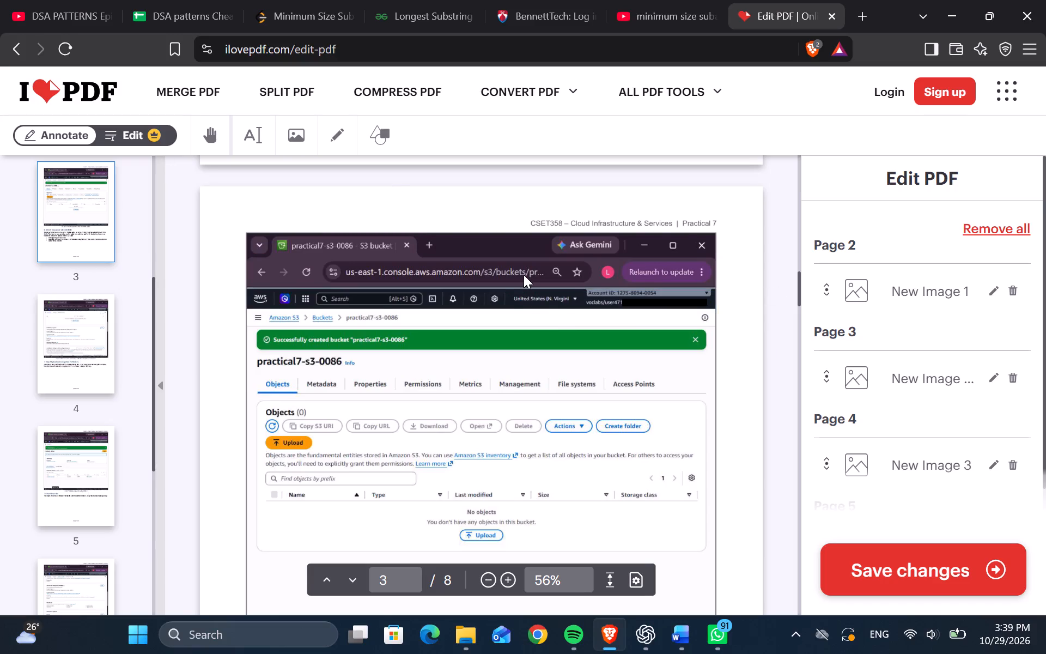
Review the pages through page 8 and back to page 1, checking the snip placement in each AWS screenshot.
scroll(524, 275, down, 16)
scroll(524, 274, down, 10)
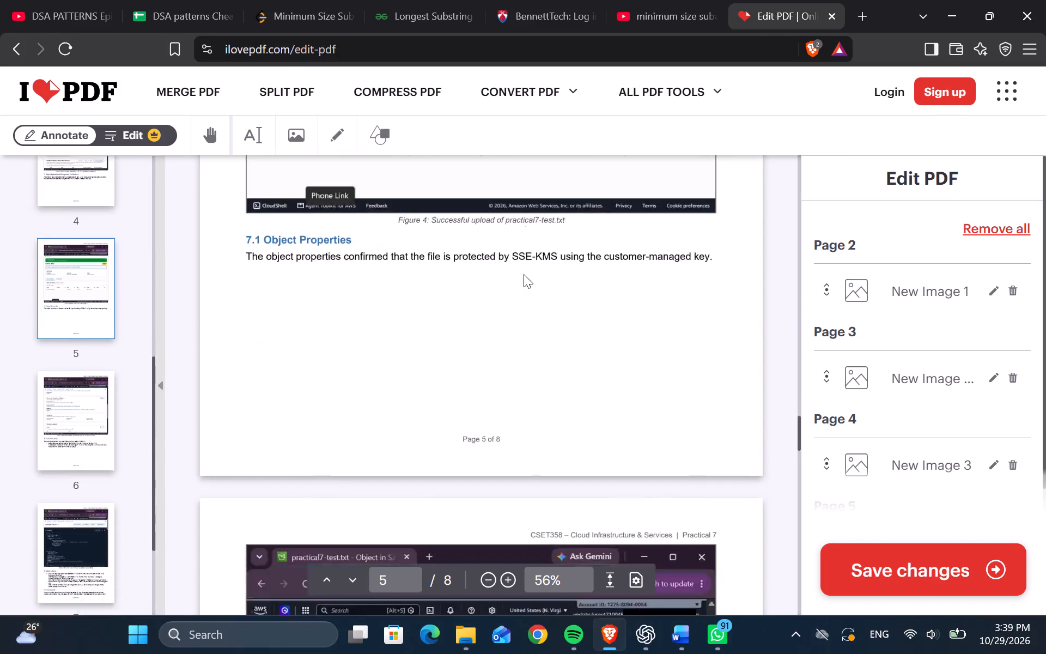
scroll(524, 274, down, 20)
scroll(524, 274, down, 7)
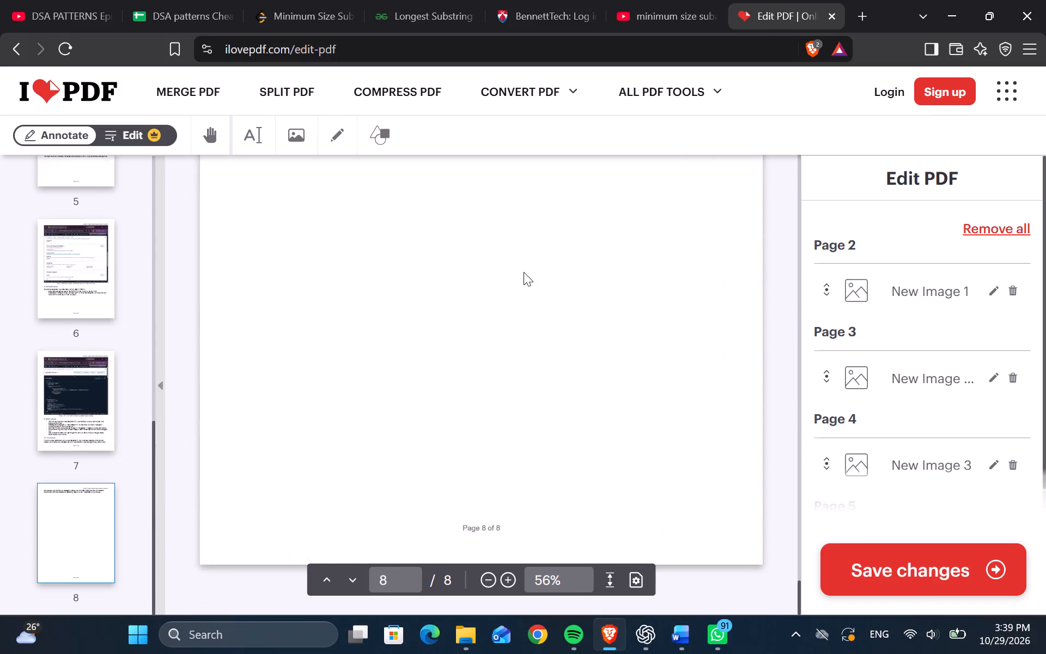
scroll(524, 272, down, 3)
scroll(524, 272, up, 12)
scroll(524, 272, up, 13)
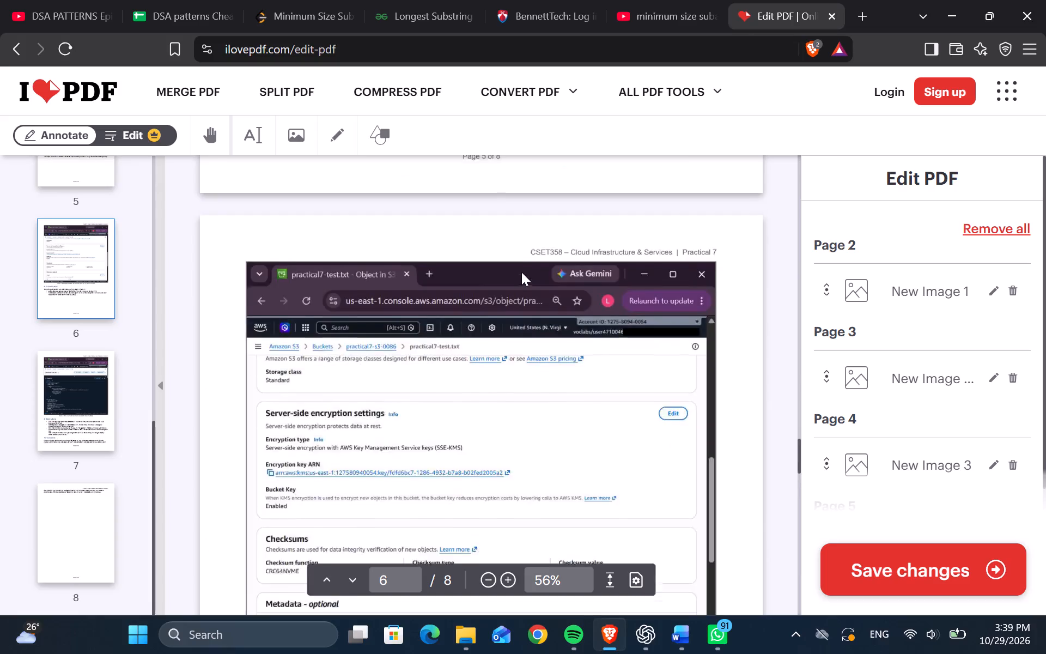
scroll(521, 272, up, 12)
scroll(521, 272, down, 1)
scroll(521, 272, up, 15)
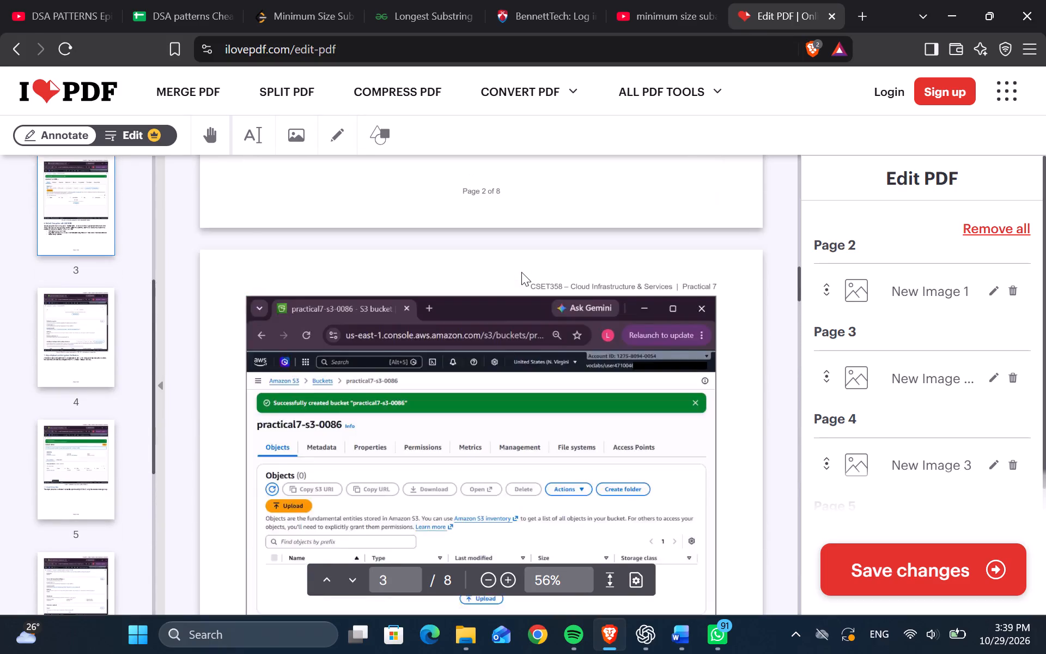
scroll(521, 272, up, 11)
scroll(606, 141, up, 6)
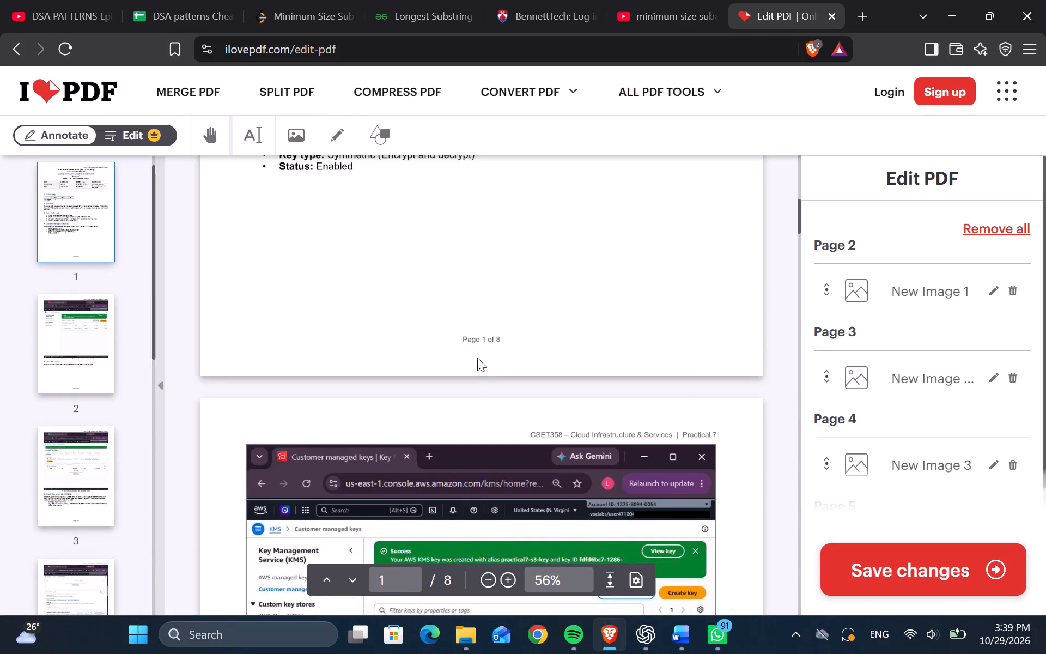
scroll(463, 338, up, 13)
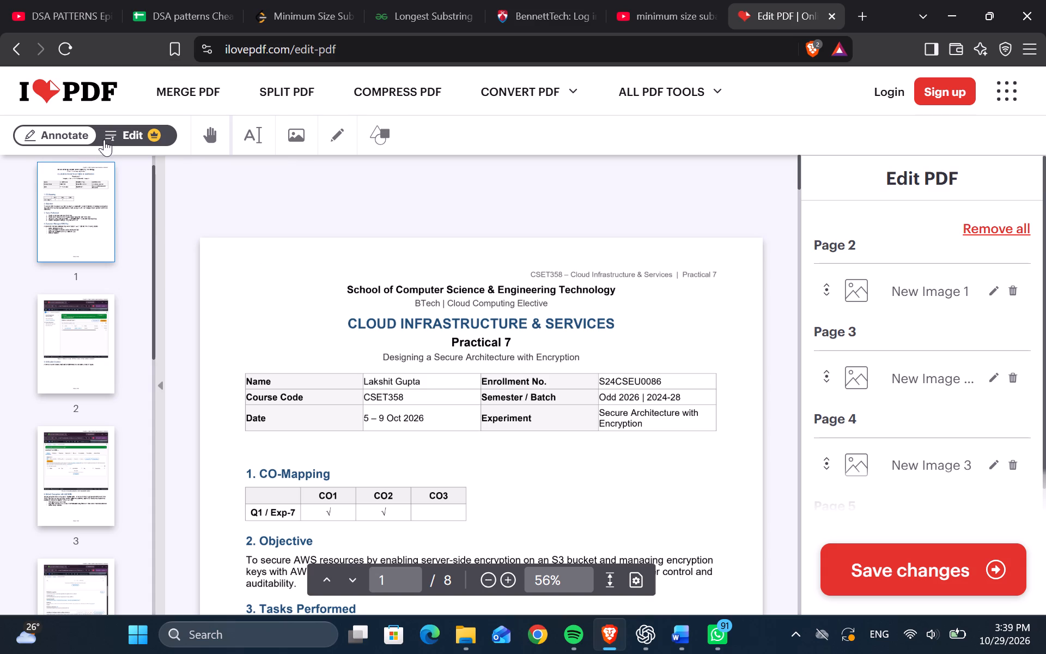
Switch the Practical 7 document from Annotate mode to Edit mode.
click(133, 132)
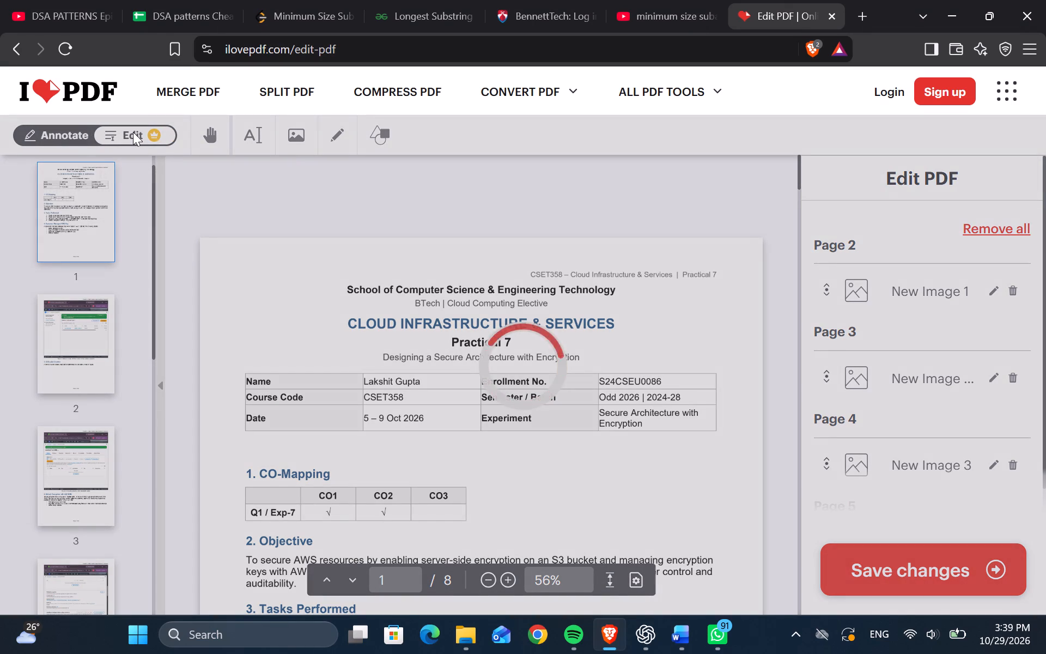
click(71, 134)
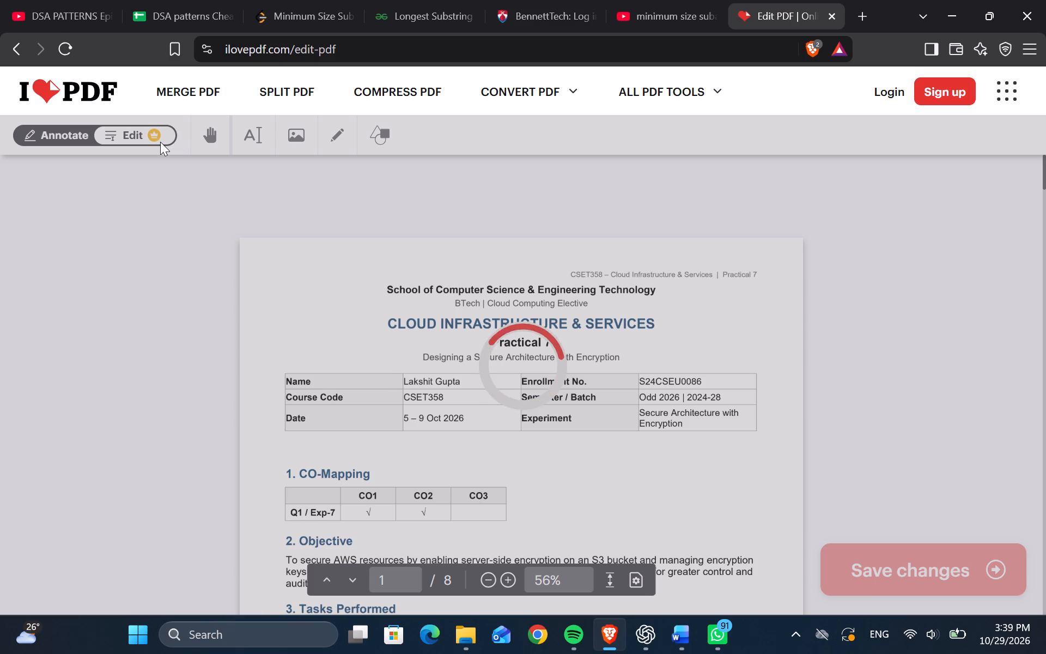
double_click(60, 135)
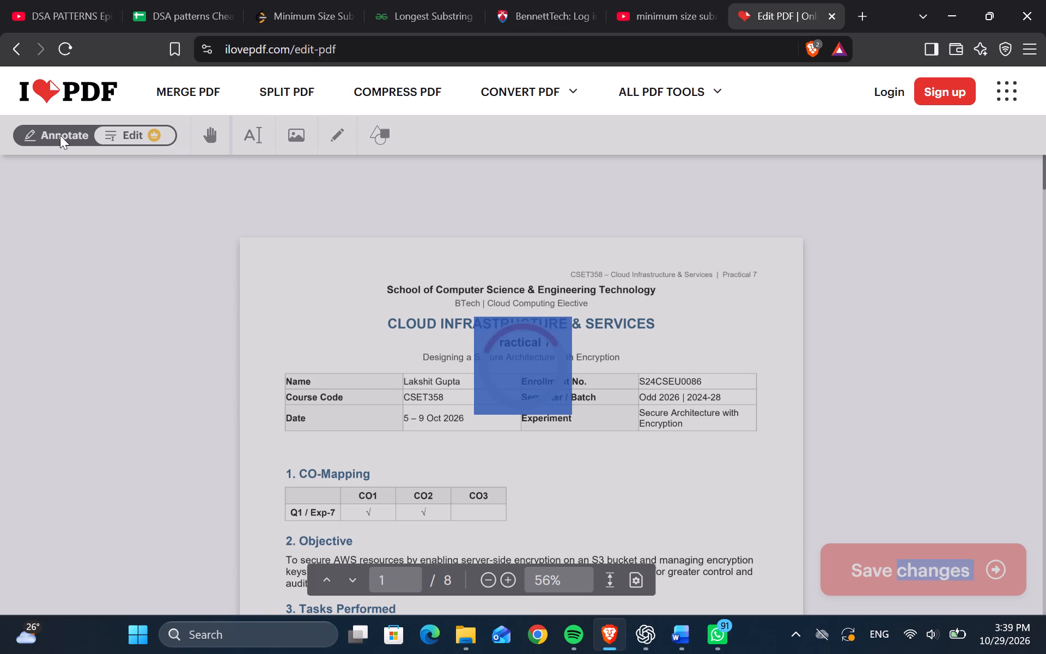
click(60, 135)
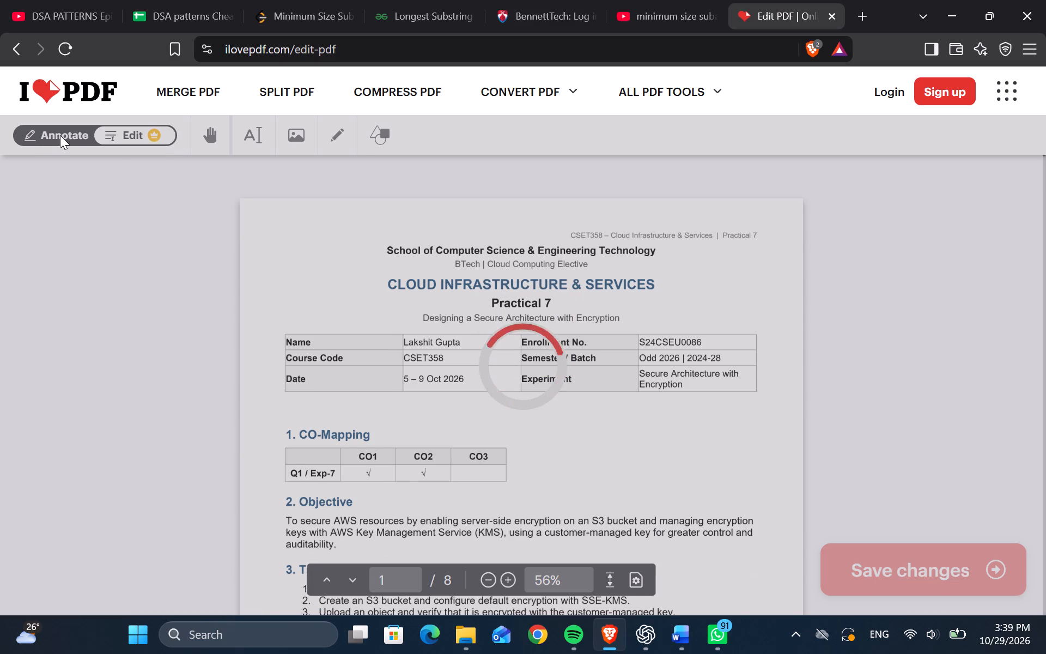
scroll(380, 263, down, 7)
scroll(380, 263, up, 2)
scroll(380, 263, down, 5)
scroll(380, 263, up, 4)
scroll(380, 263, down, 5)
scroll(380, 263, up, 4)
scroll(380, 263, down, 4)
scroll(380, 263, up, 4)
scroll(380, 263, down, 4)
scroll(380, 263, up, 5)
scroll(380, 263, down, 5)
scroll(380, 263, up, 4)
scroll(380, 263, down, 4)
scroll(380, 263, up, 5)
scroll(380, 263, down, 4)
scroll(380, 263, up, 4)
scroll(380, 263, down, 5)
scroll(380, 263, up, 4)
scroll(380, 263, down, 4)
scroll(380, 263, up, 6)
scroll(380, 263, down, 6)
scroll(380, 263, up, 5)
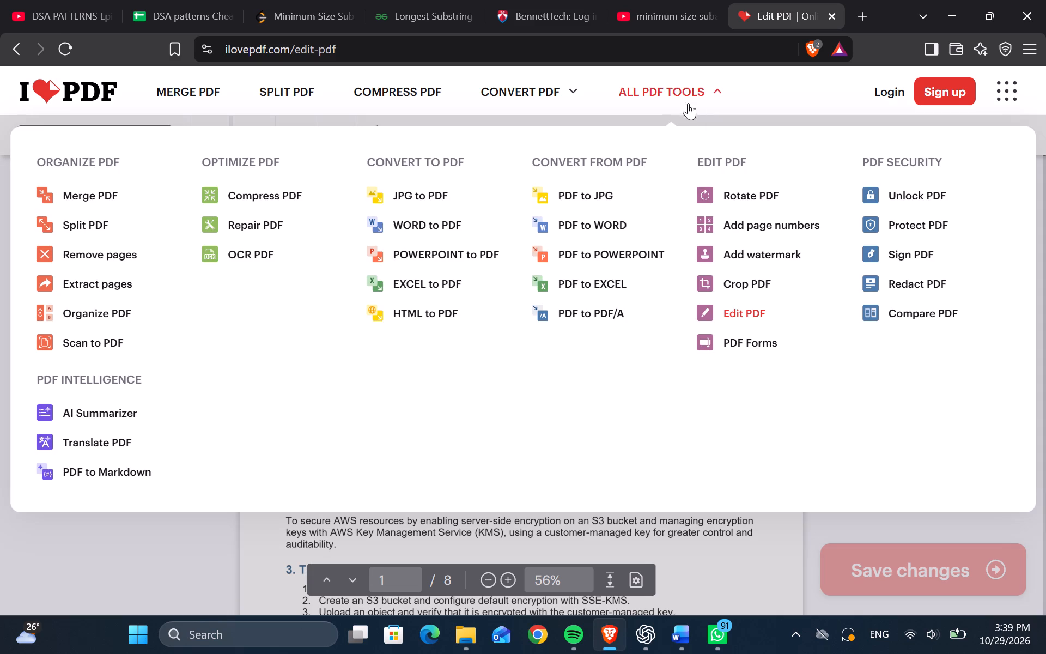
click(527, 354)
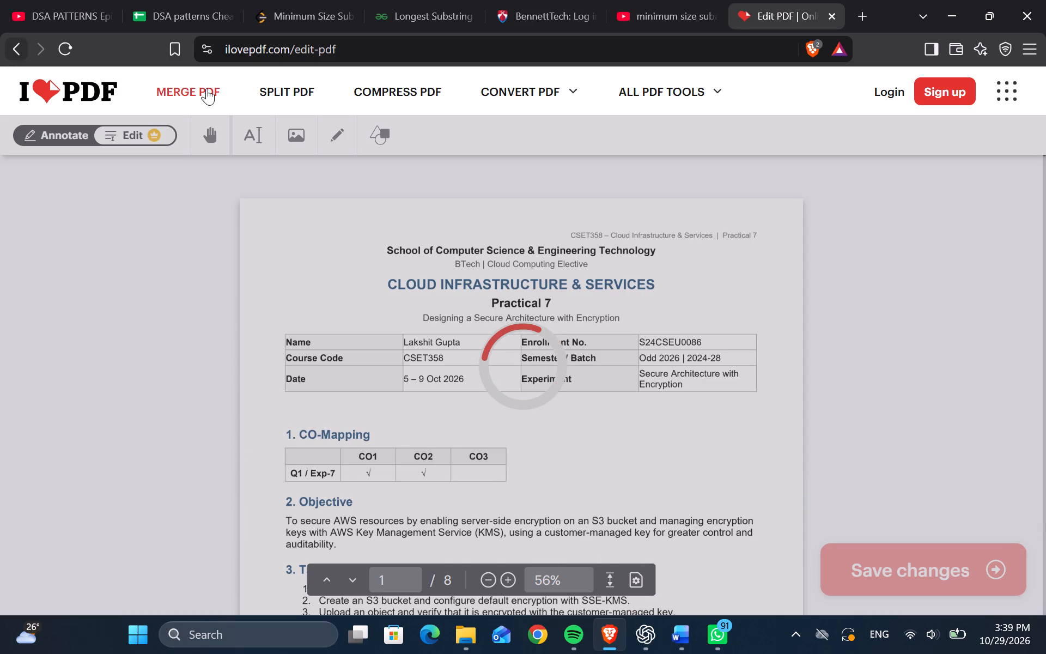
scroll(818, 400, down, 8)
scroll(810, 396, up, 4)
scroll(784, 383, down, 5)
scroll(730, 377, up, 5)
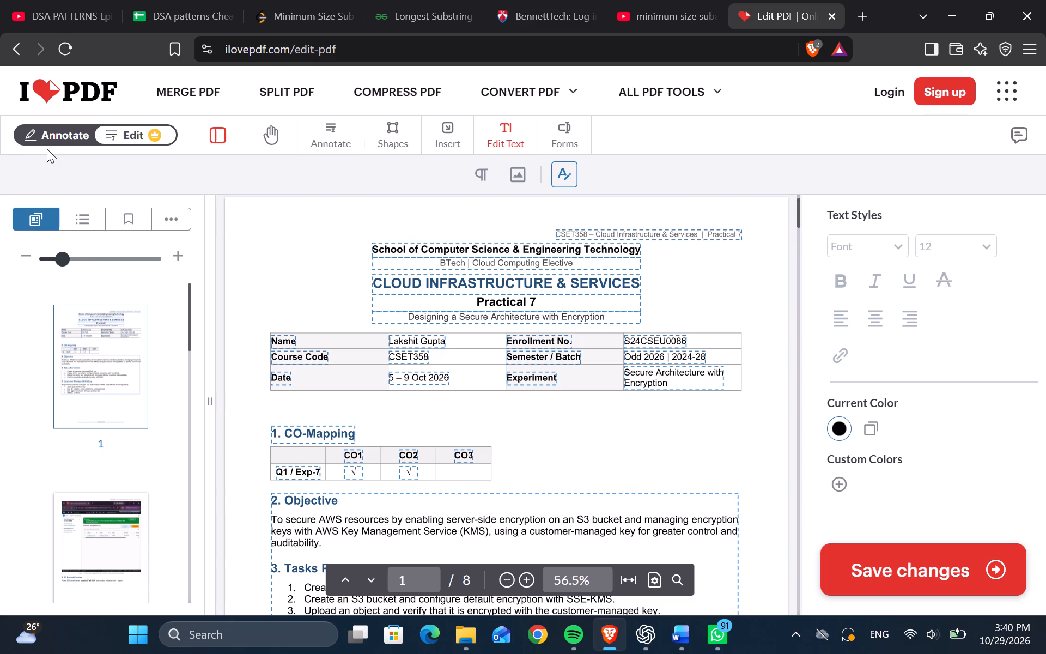
Examine pages 1 and 2 in Edit mode, including the AWS screenshot with the covered user label.
scroll(206, 332, down, 5)
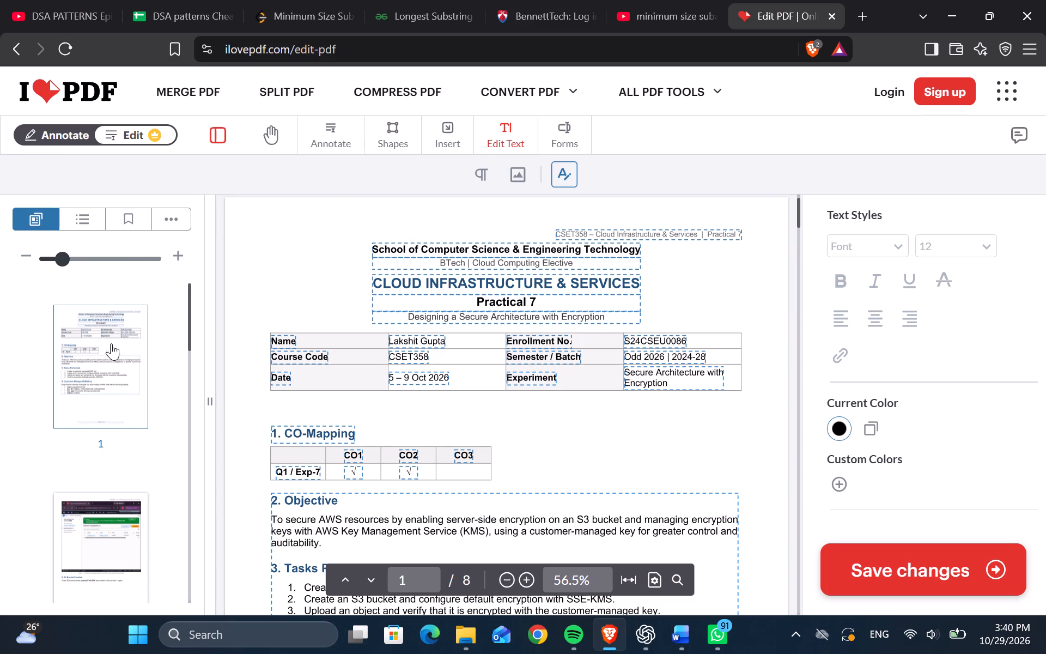
click(101, 343)
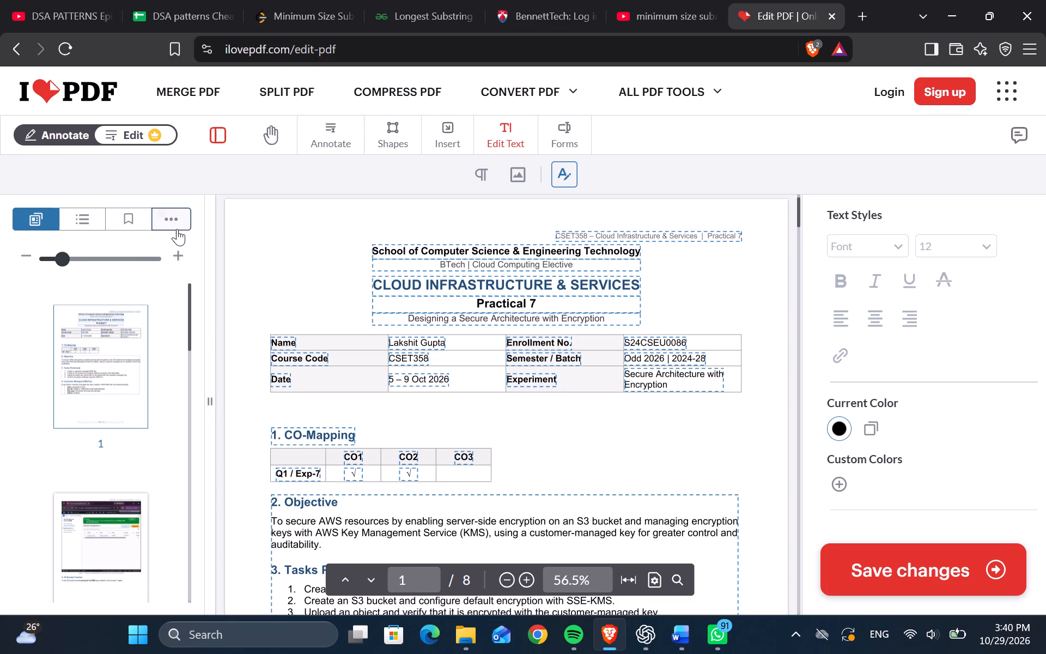
click(177, 228)
click(217, 159)
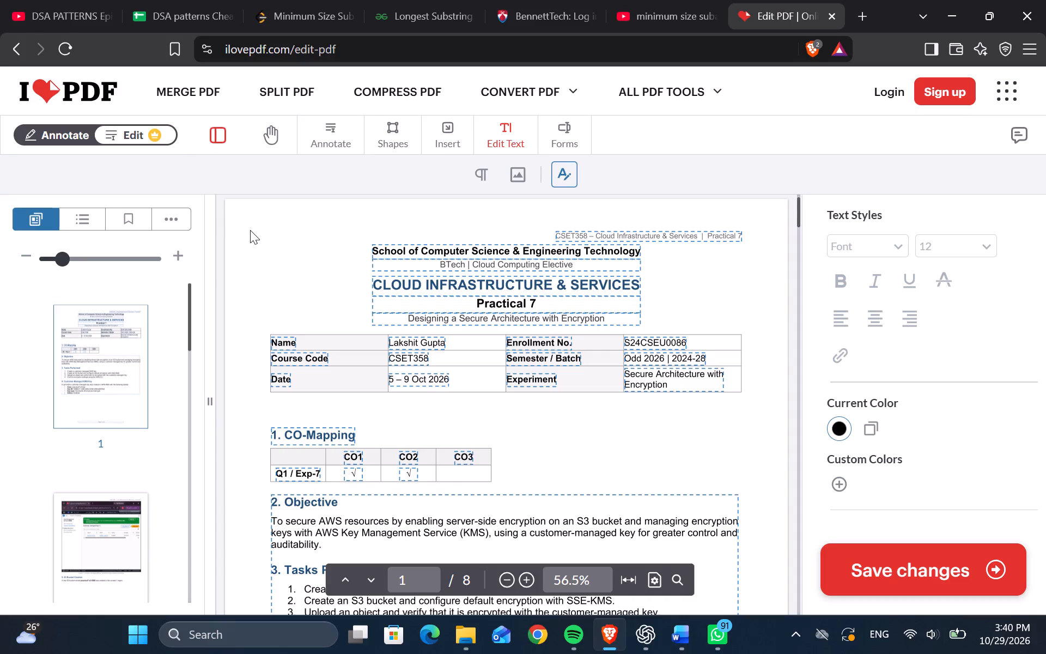
scroll(250, 230, down, 7)
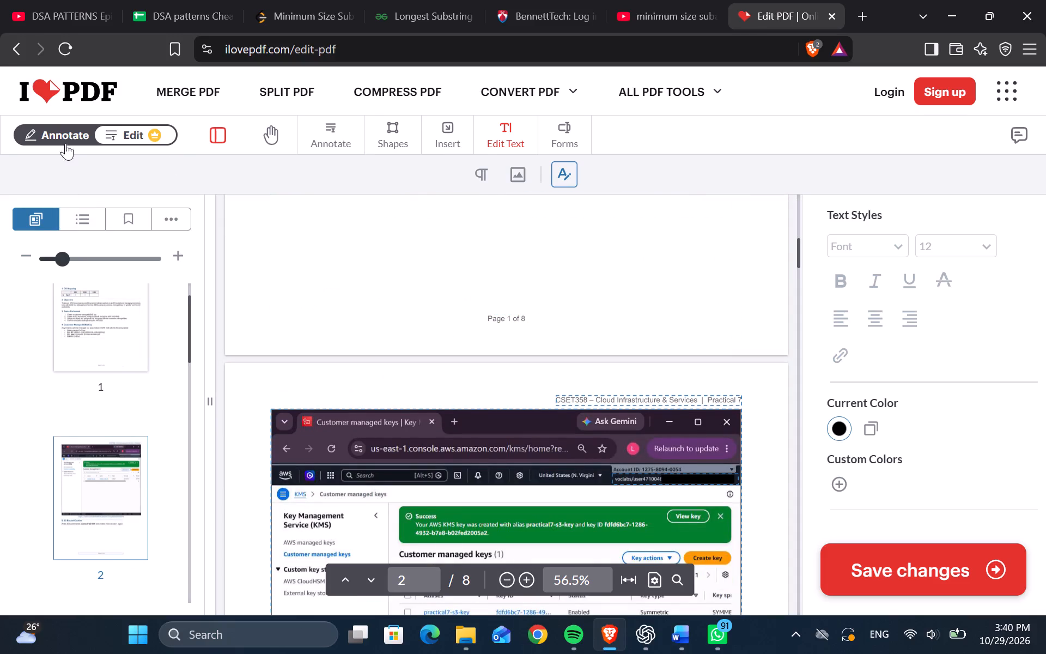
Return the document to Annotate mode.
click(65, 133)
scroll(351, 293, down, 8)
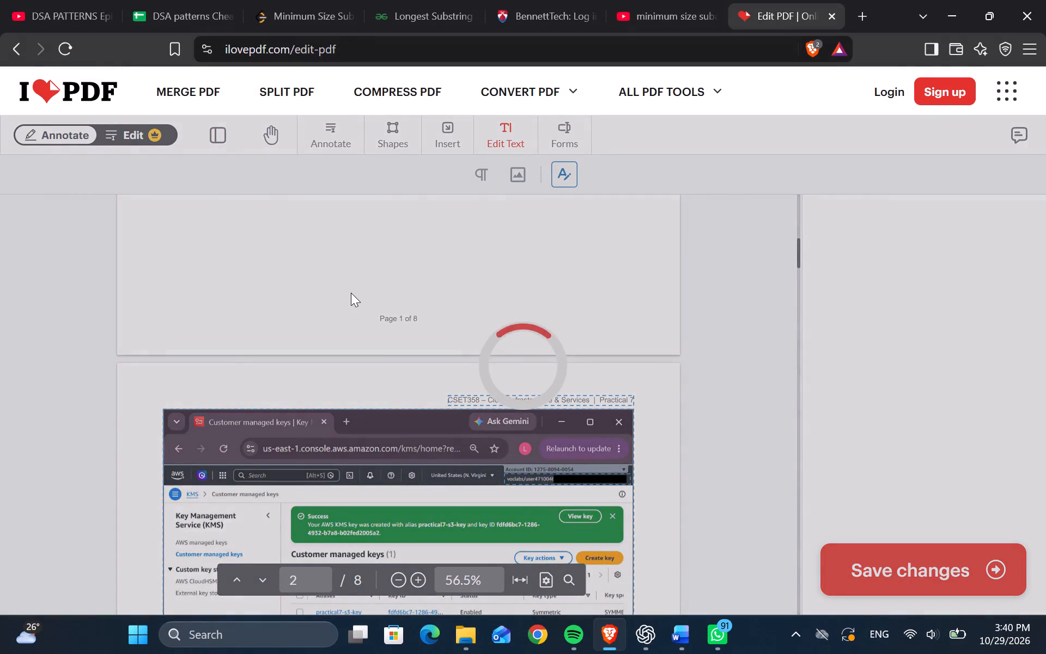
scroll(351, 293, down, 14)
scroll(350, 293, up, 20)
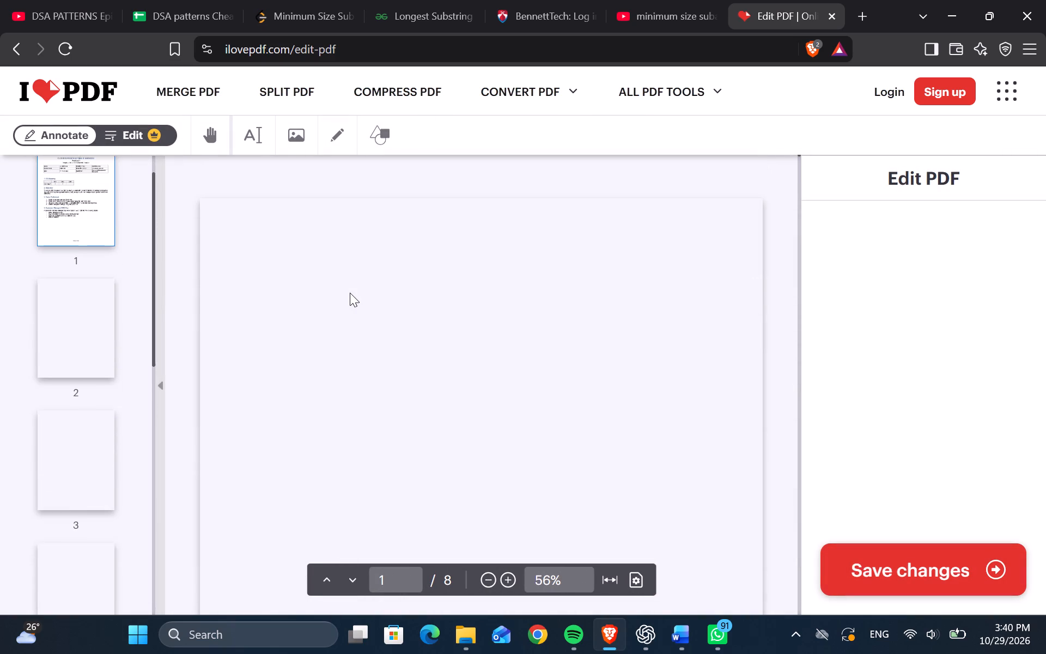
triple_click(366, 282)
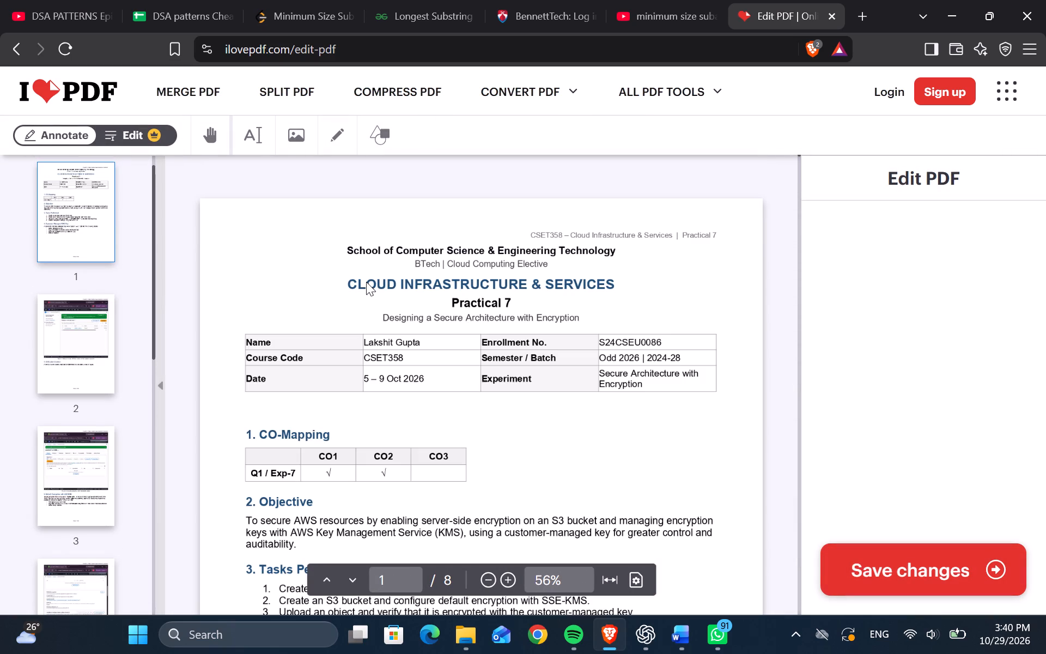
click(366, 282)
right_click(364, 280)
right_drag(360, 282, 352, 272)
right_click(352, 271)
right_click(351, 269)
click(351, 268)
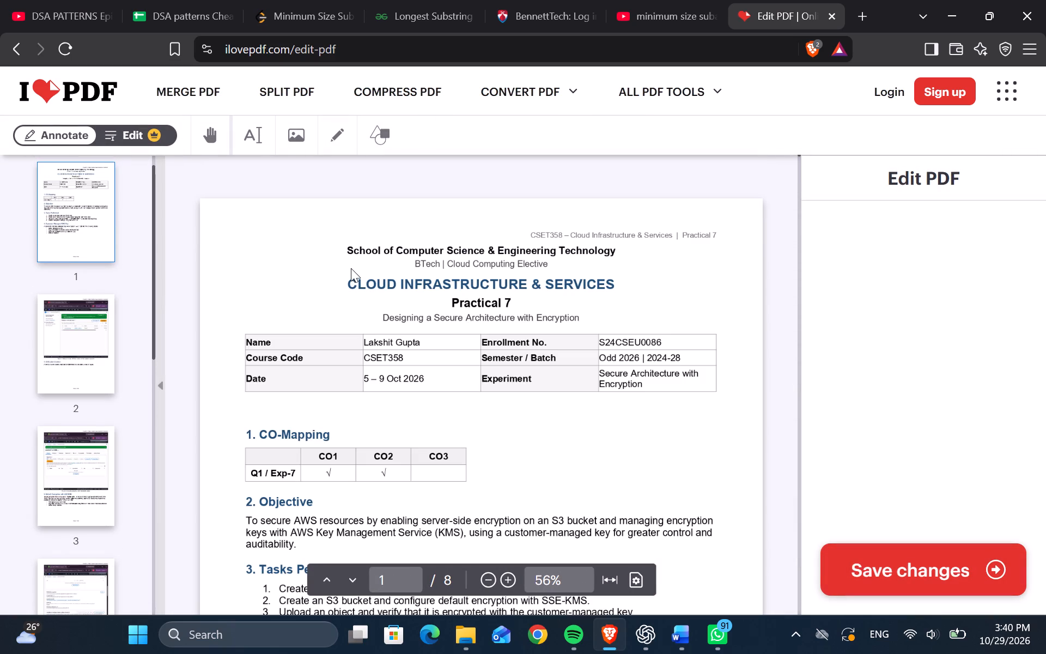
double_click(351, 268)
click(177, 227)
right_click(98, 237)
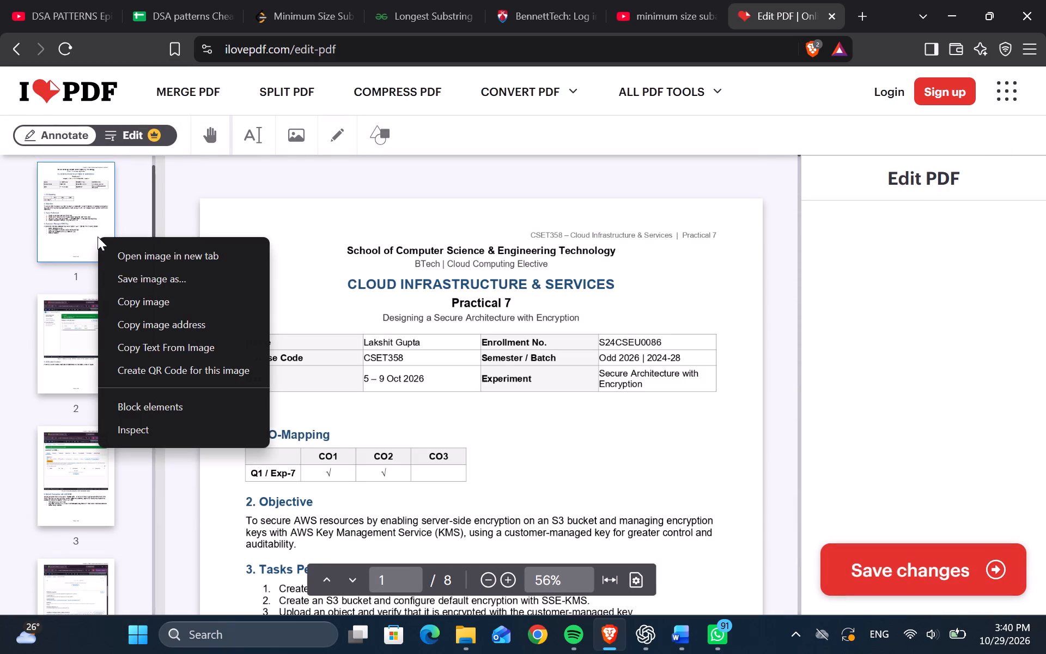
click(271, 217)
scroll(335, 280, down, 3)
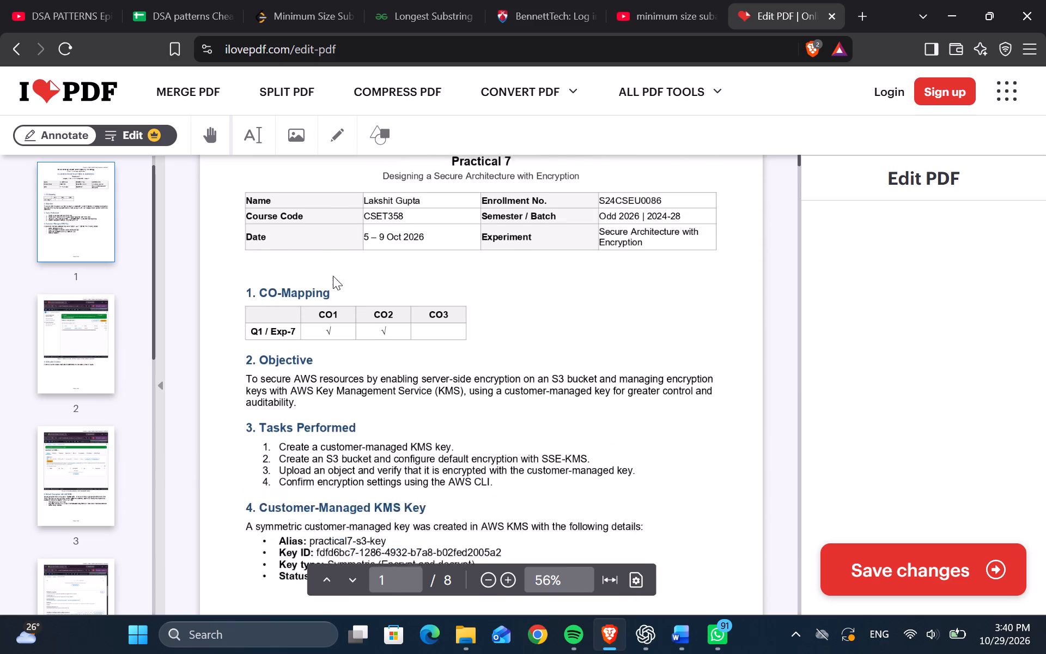
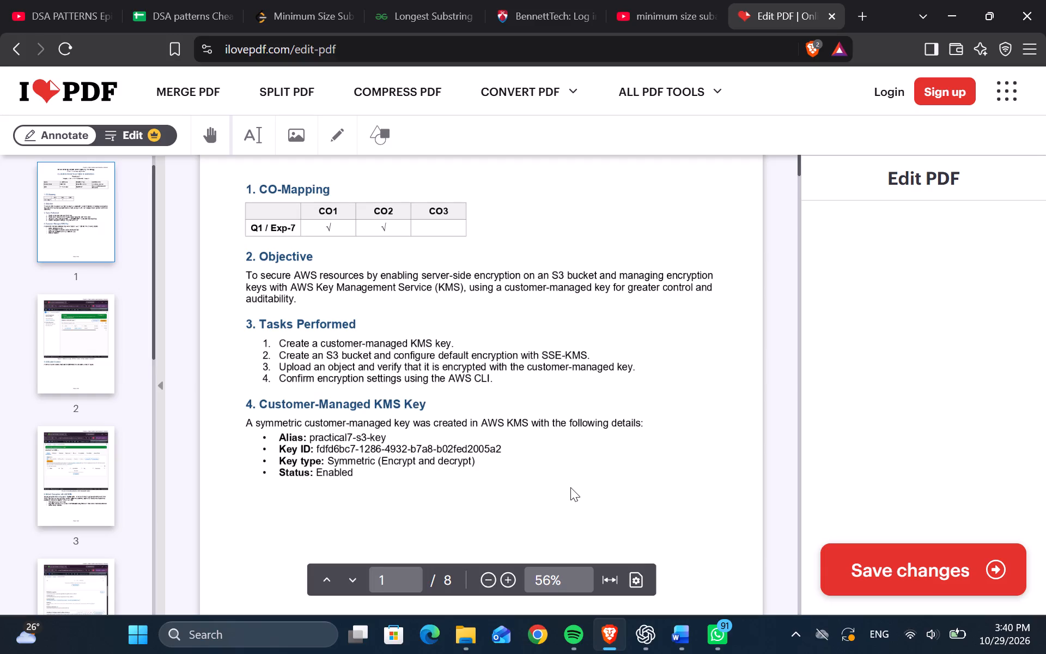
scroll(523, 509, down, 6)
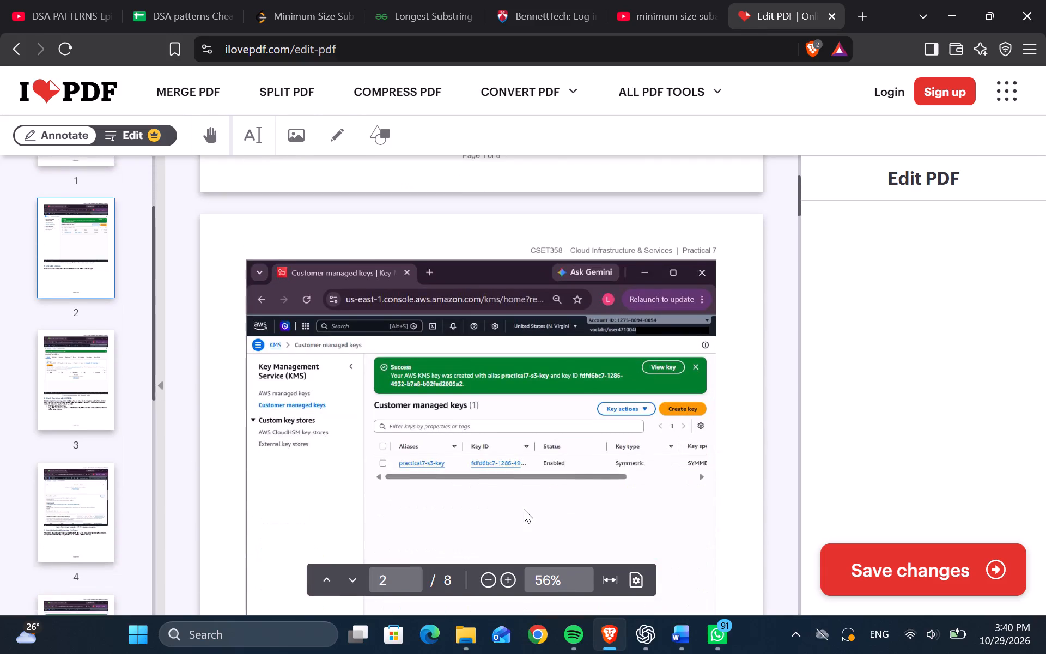
Examine page 1 of the Practical 7 document, including the student details table and the sections below it.
scroll(526, 505, up, 7)
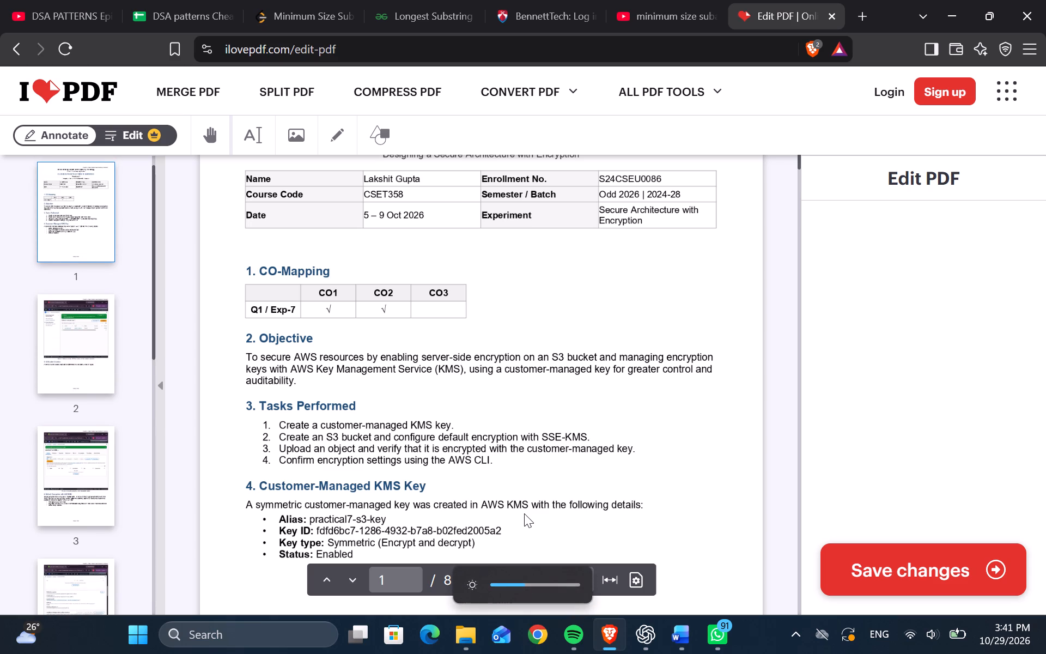
scroll(524, 513, up, 5)
right_click(495, 344)
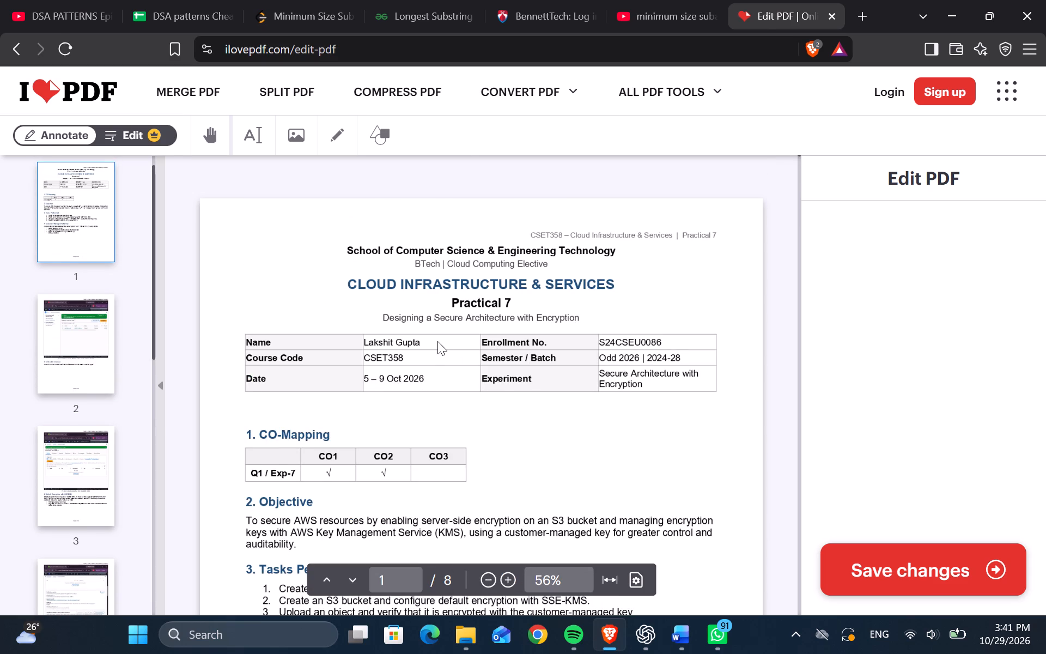
scroll(437, 341, down, 5)
scroll(437, 341, up, 2)
scroll(437, 341, down, 1)
scroll(437, 341, up, 1)
scroll(437, 341, down, 1)
scroll(437, 341, up, 8)
Save the changes to the edited PDF and close the download dialog without downloading the file.
click(884, 550)
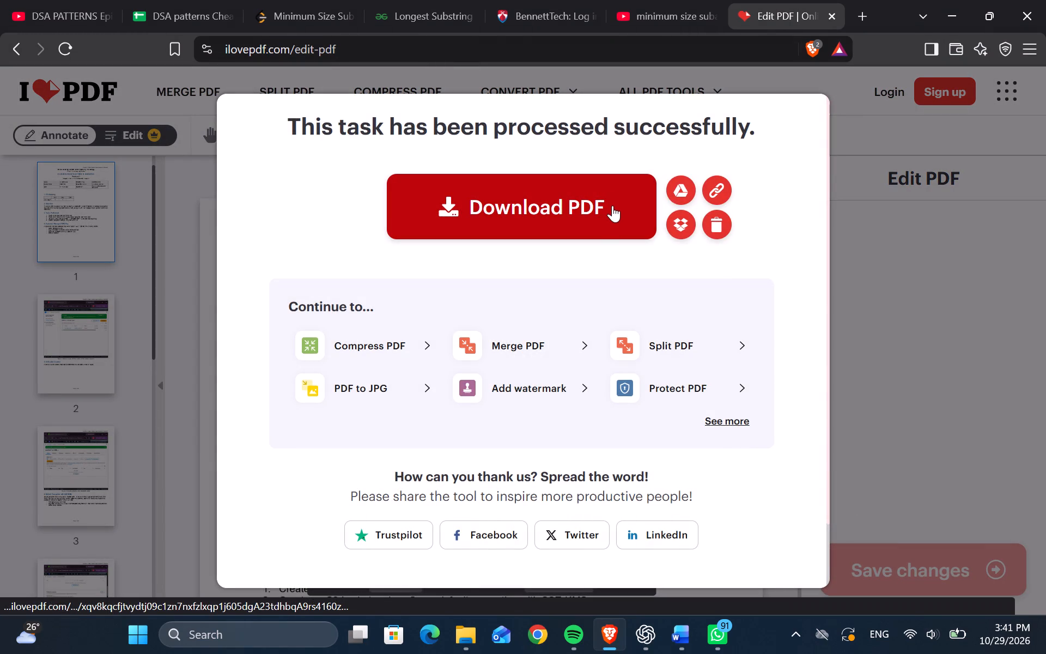
click(935, 270)
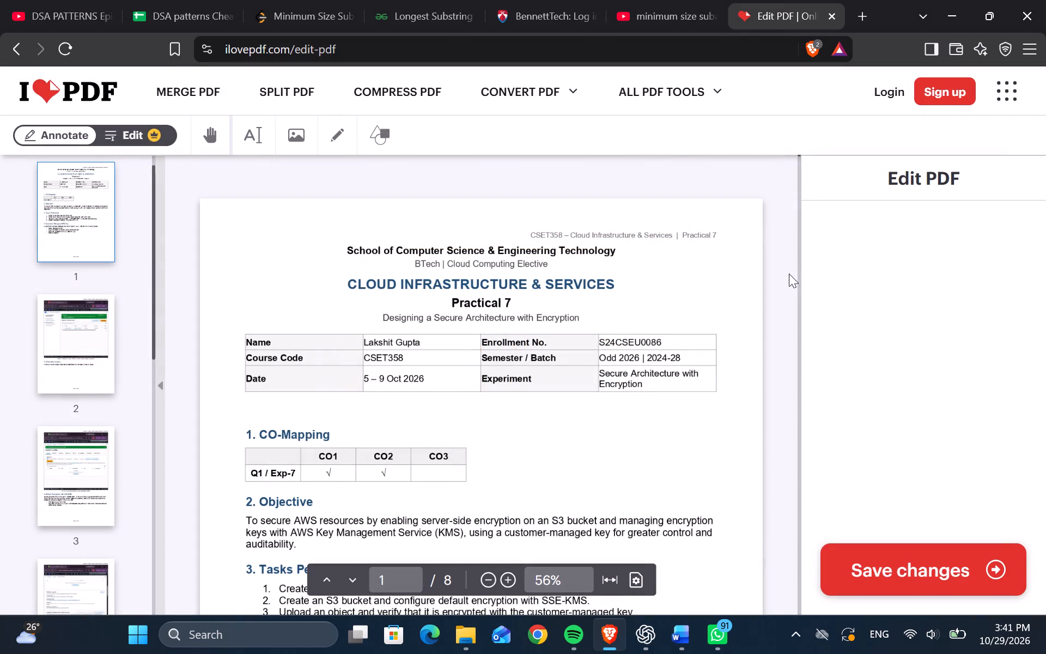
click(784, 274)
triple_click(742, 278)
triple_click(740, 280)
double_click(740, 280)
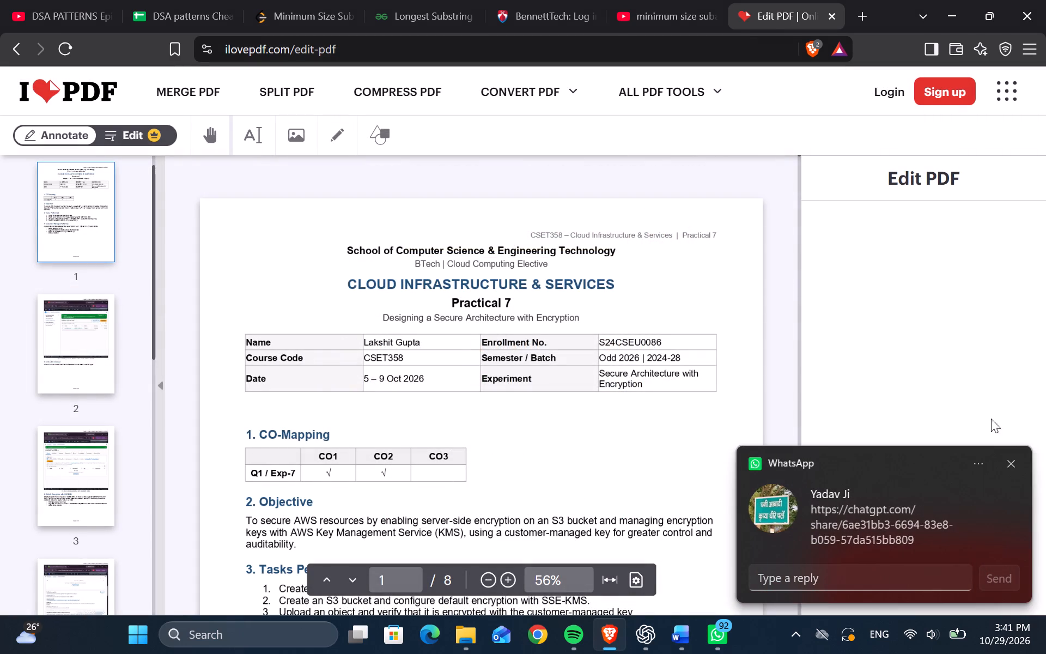
Dismiss the incoming WhatsApp notification.
click(1011, 462)
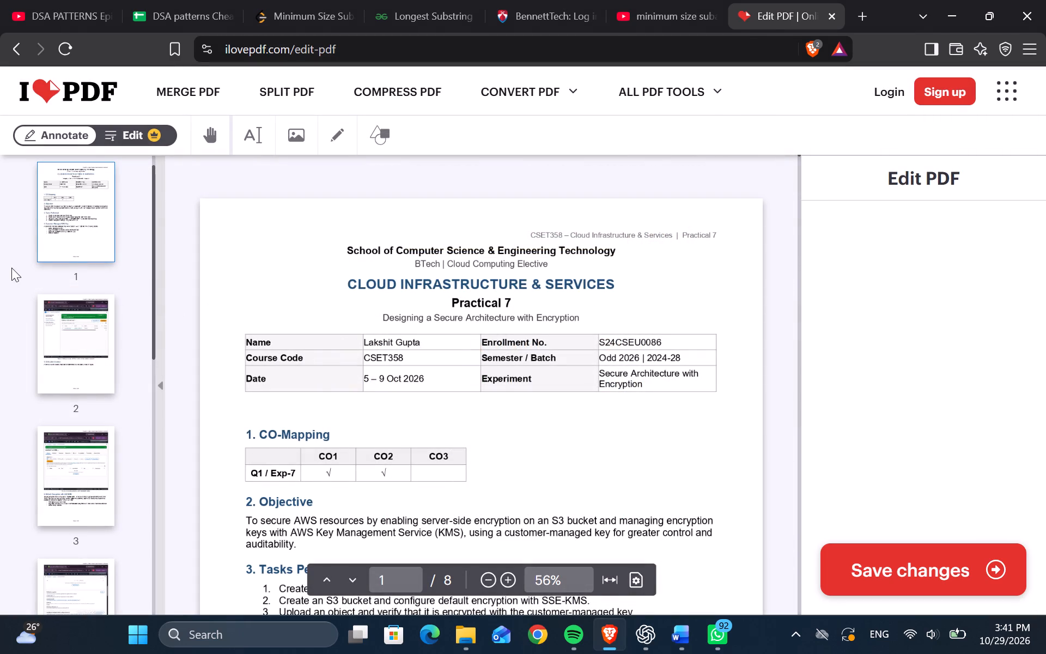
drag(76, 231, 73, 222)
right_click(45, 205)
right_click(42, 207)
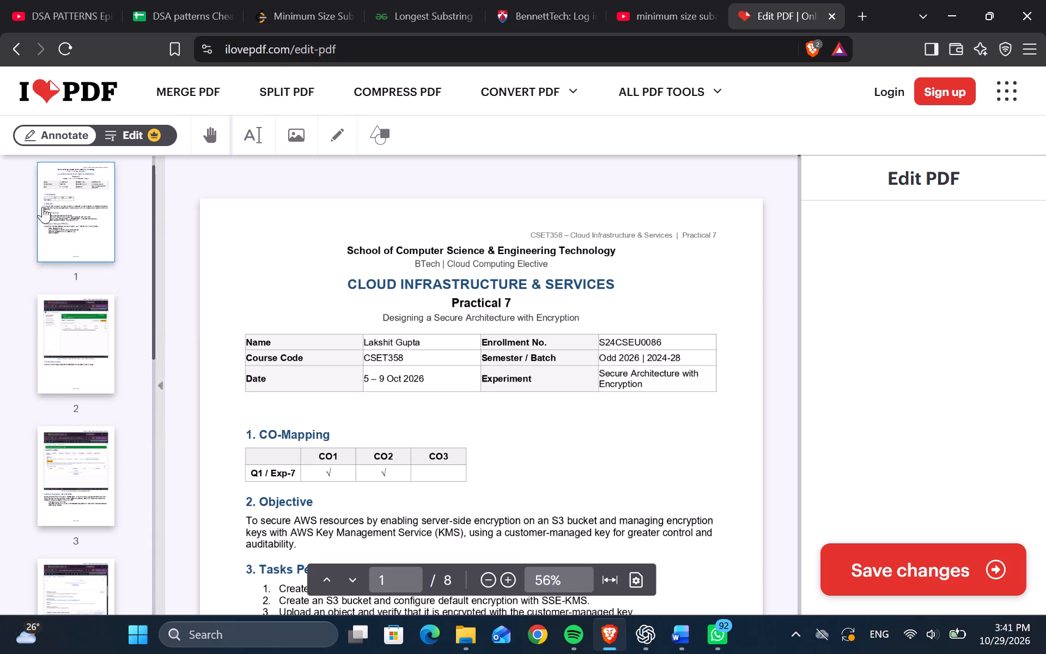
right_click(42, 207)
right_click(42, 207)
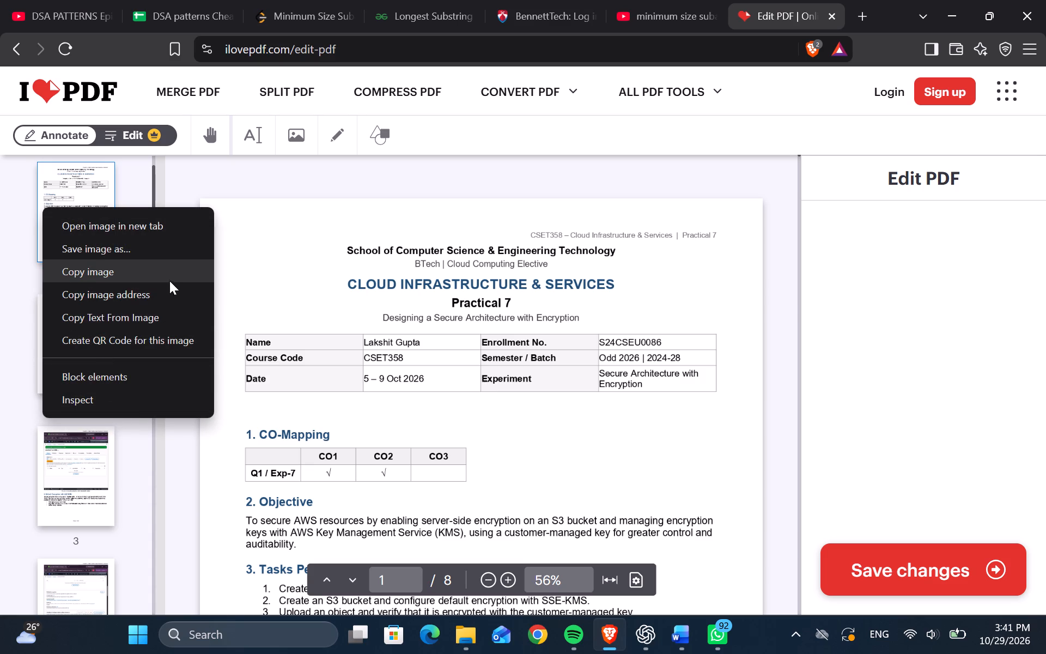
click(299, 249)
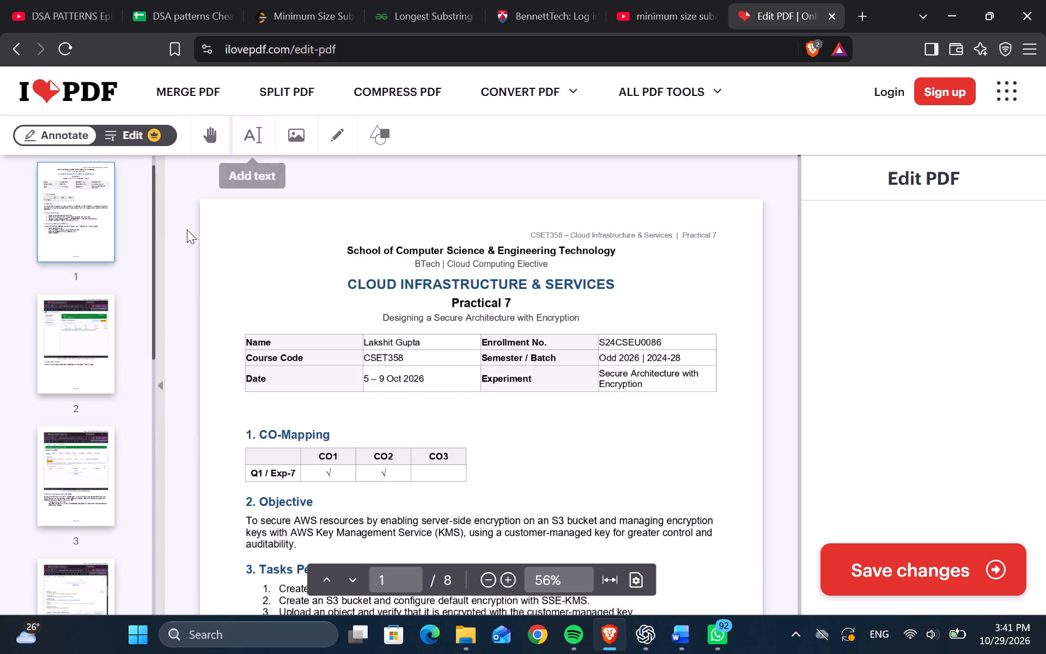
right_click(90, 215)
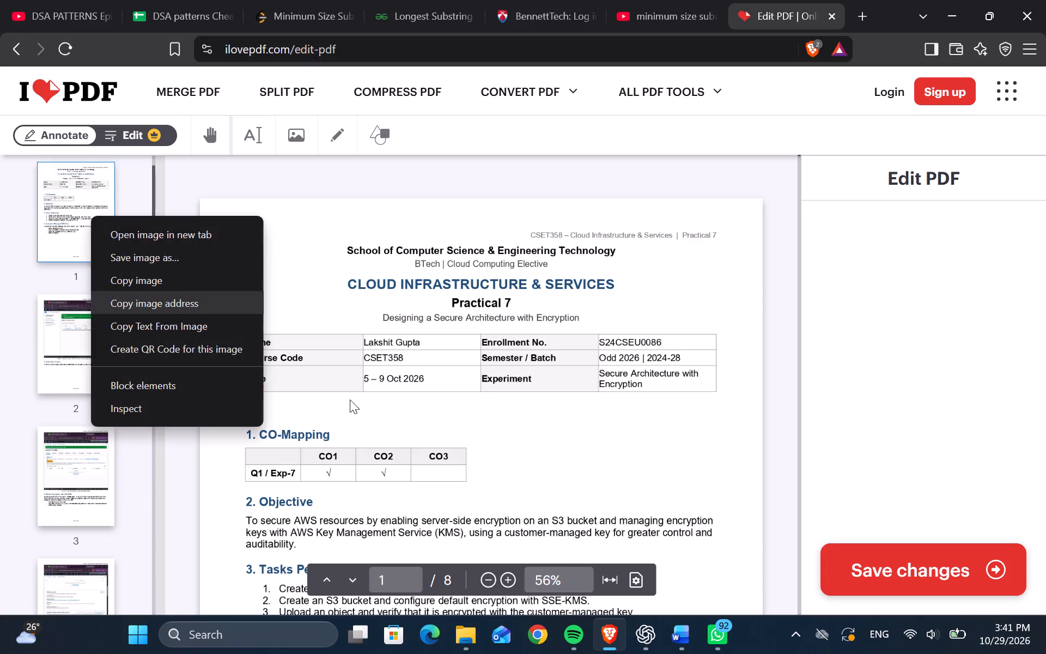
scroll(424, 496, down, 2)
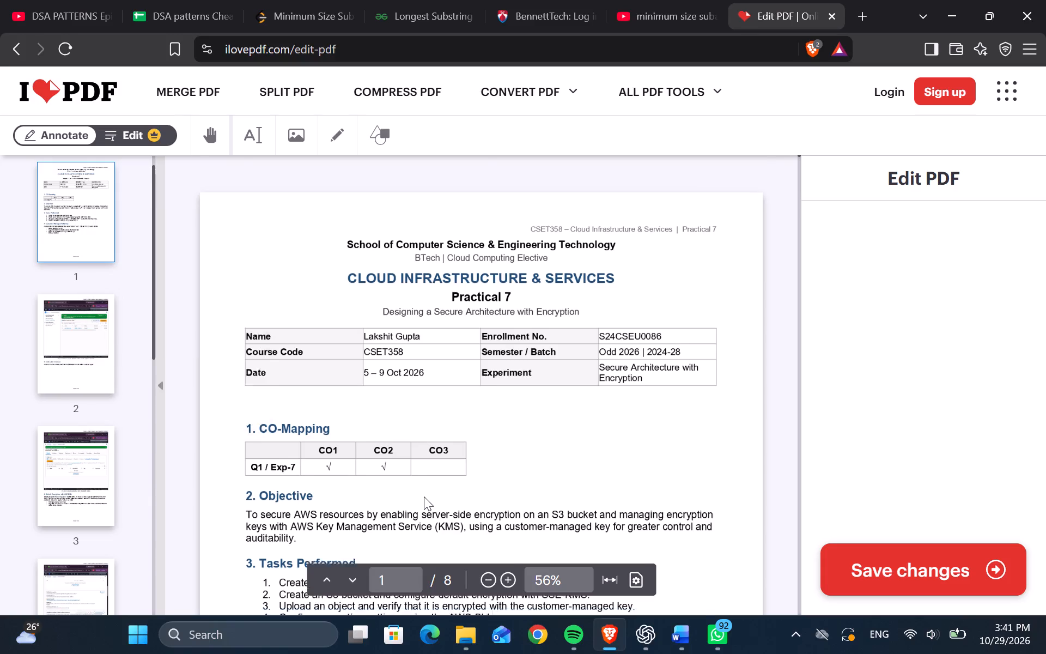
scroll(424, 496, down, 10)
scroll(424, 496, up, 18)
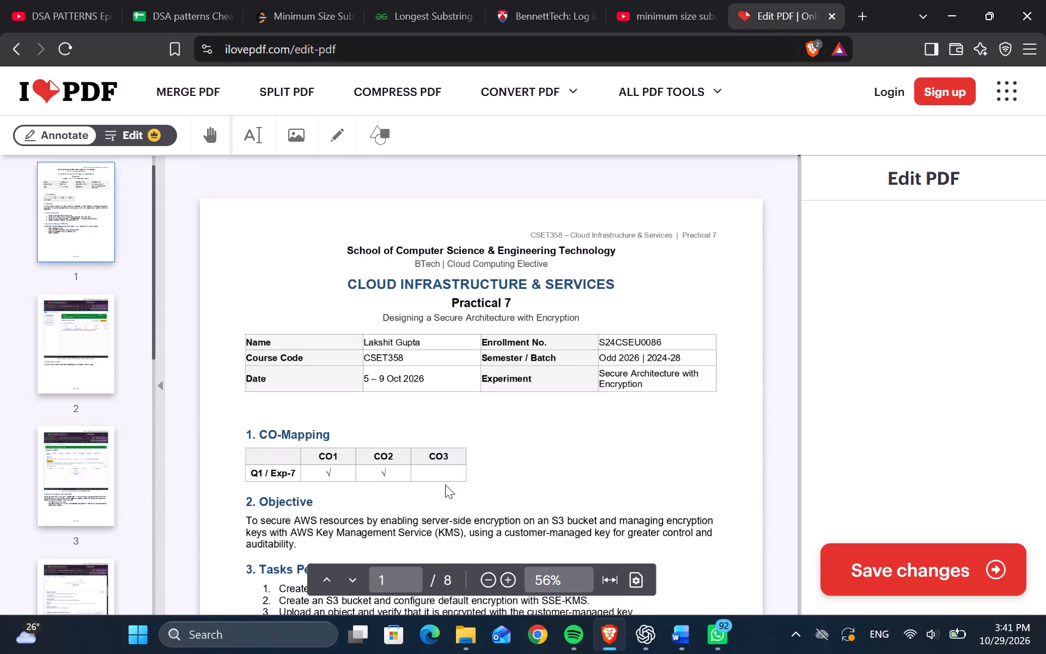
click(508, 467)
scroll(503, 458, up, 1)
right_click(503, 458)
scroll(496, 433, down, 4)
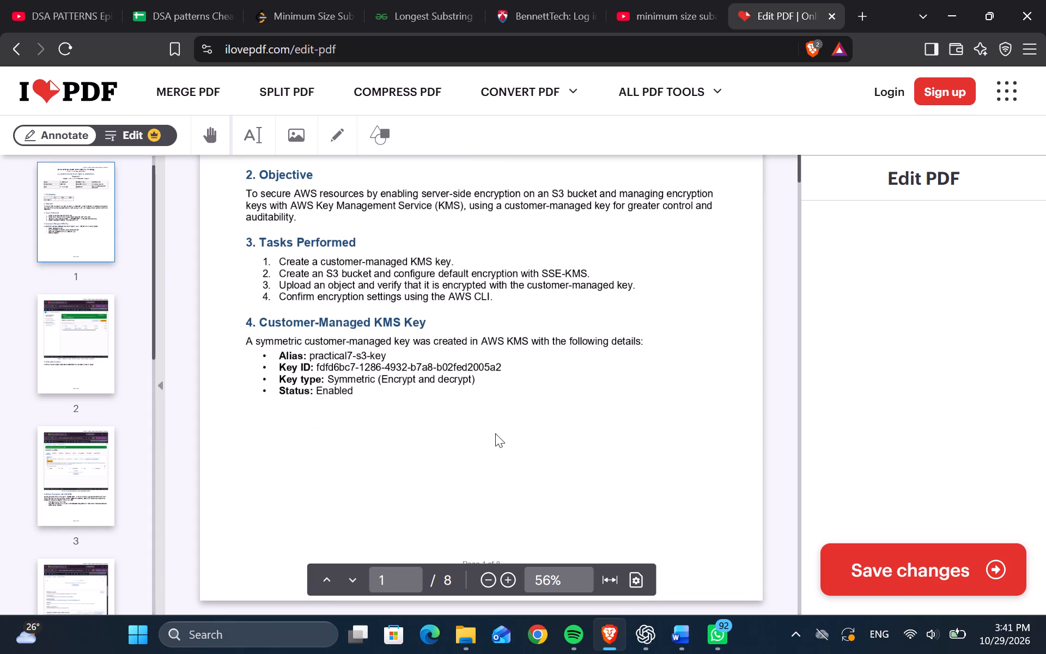
Review page 1 of the Practical 7 document, from the student details table through the customer-managed KMS key section.
scroll(495, 433, up, 6)
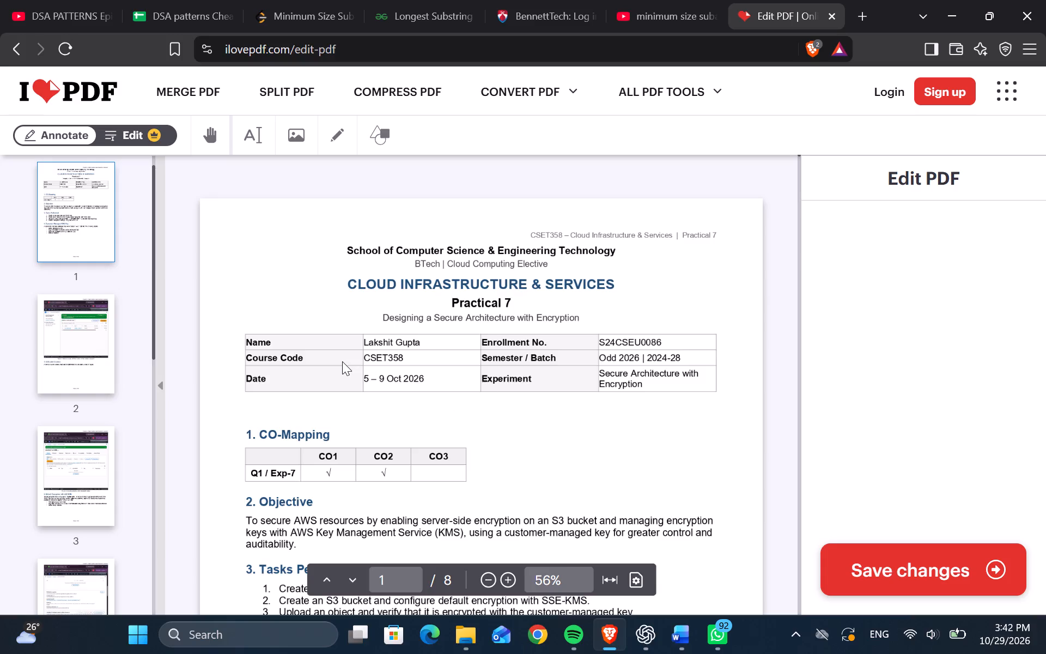
scroll(306, 374, down, 2)
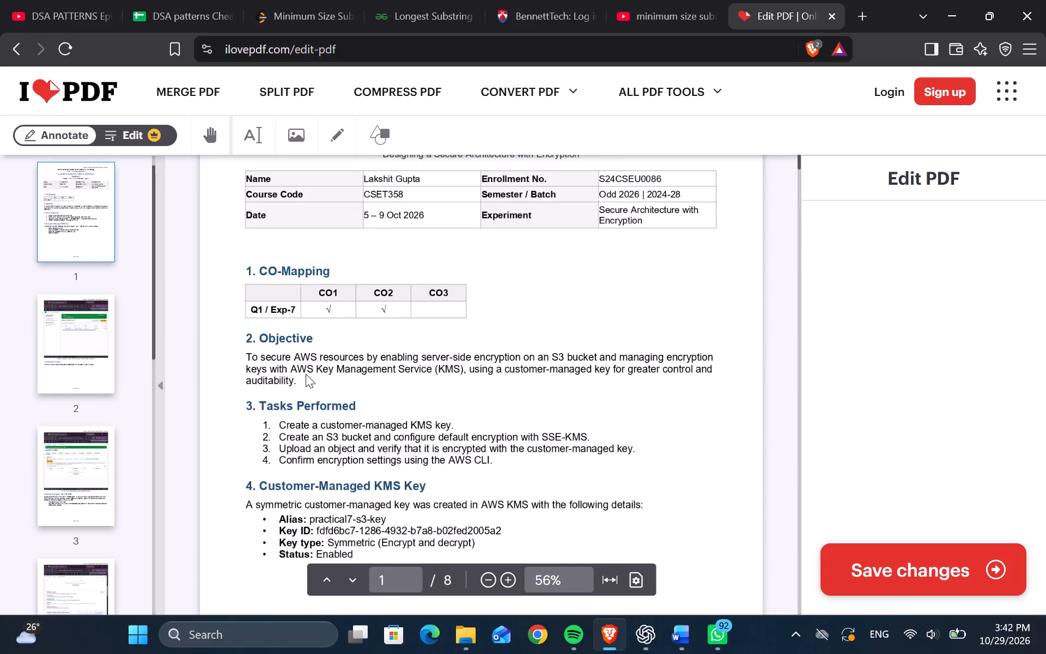
scroll(304, 375, up, 8)
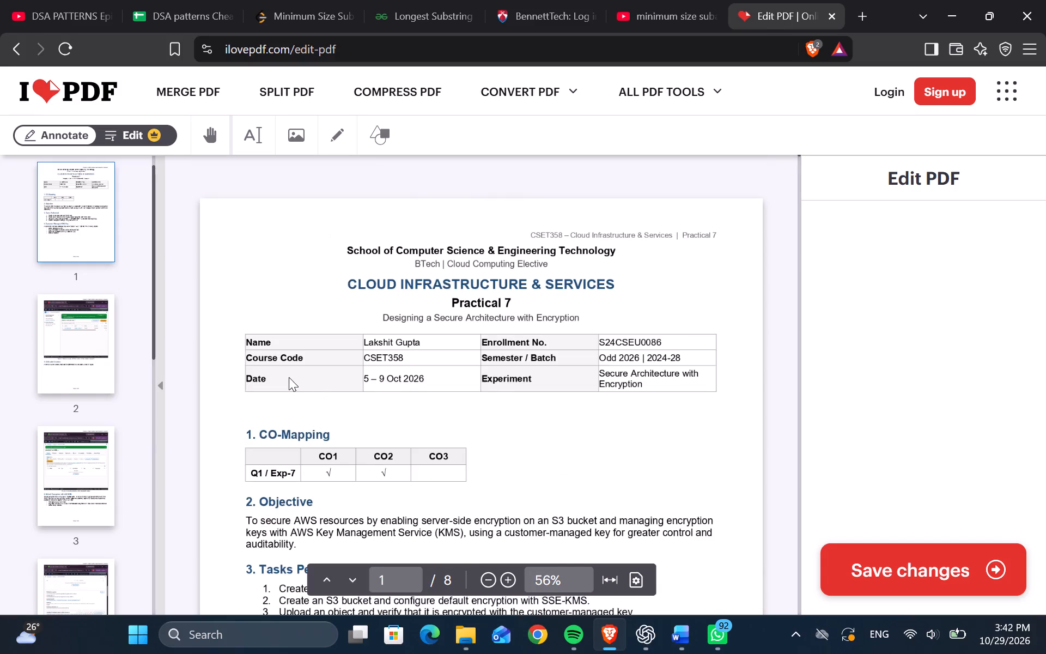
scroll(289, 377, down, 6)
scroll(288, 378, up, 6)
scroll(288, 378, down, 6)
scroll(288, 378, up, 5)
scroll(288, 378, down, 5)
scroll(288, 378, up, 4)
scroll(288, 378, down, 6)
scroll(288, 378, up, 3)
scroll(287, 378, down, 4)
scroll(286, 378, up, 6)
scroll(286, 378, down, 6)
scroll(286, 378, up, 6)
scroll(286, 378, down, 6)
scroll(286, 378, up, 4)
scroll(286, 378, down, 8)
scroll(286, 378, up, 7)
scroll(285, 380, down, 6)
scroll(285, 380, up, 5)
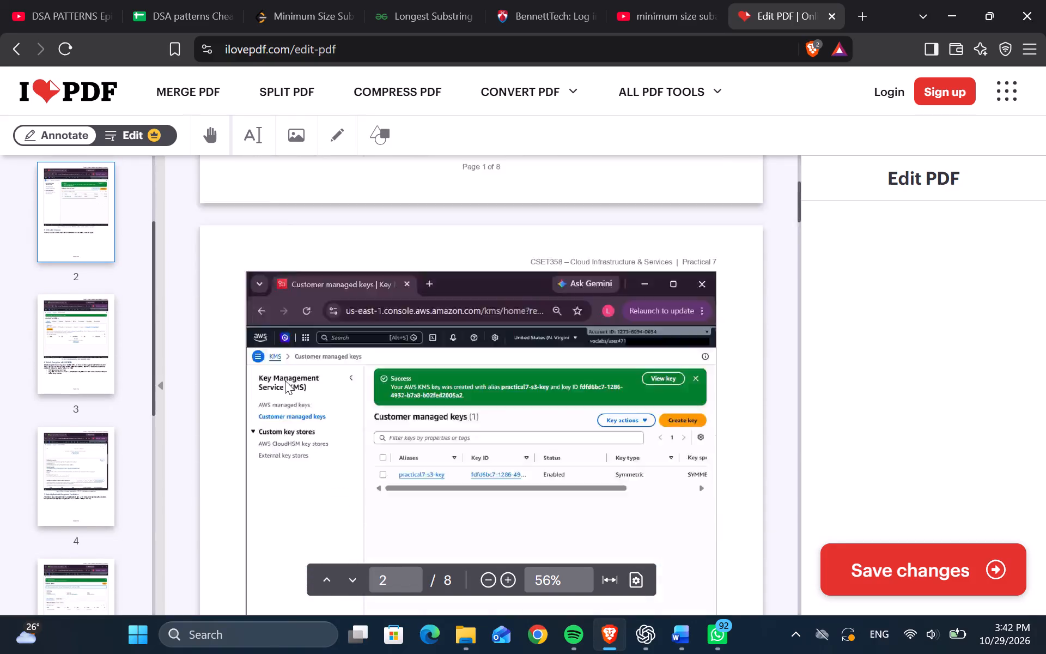